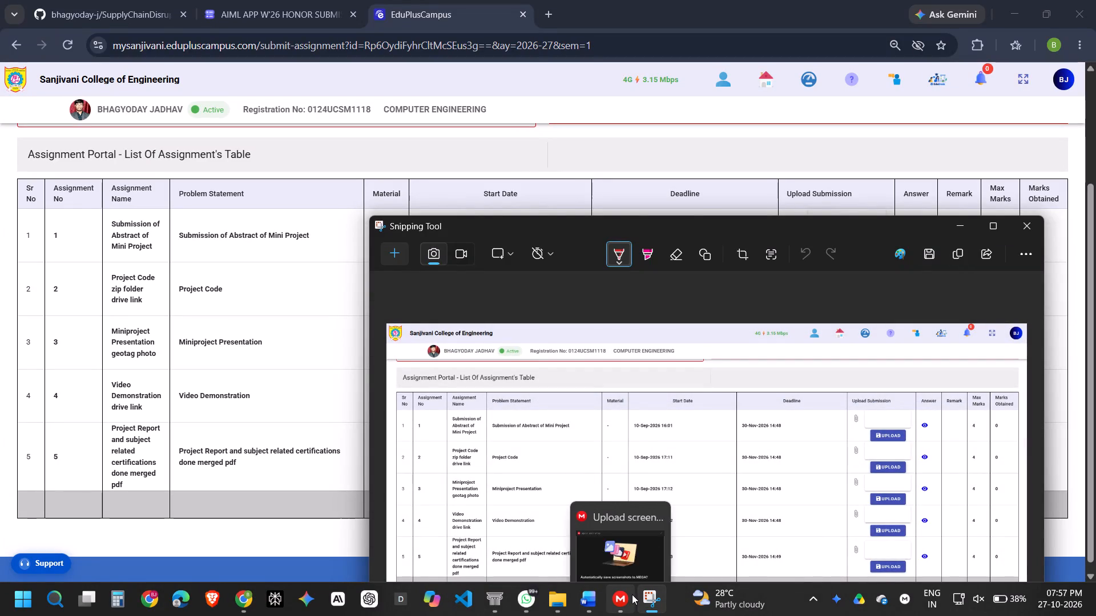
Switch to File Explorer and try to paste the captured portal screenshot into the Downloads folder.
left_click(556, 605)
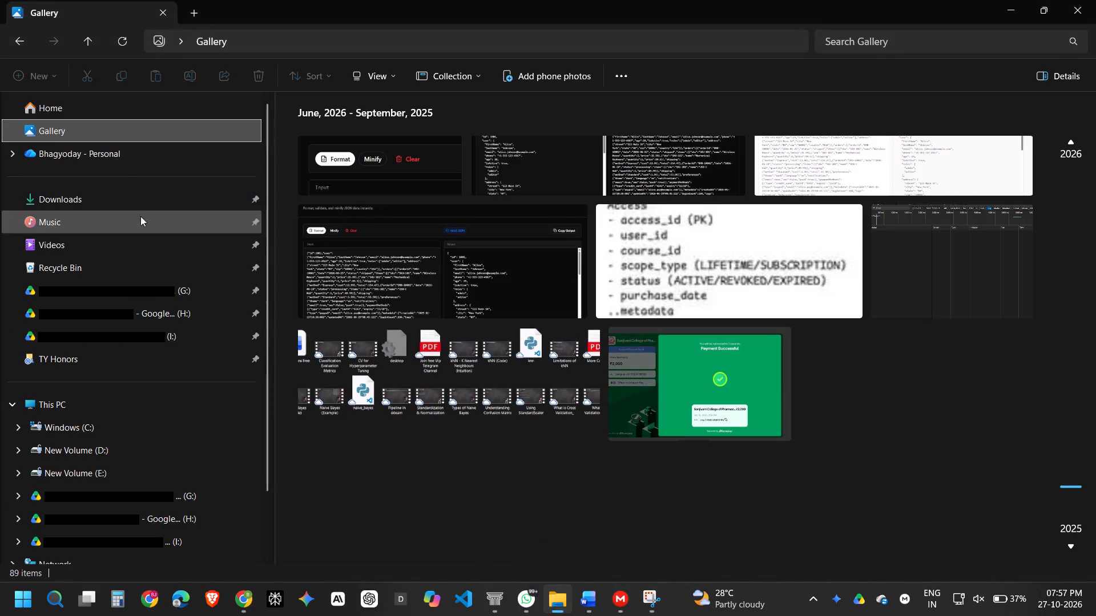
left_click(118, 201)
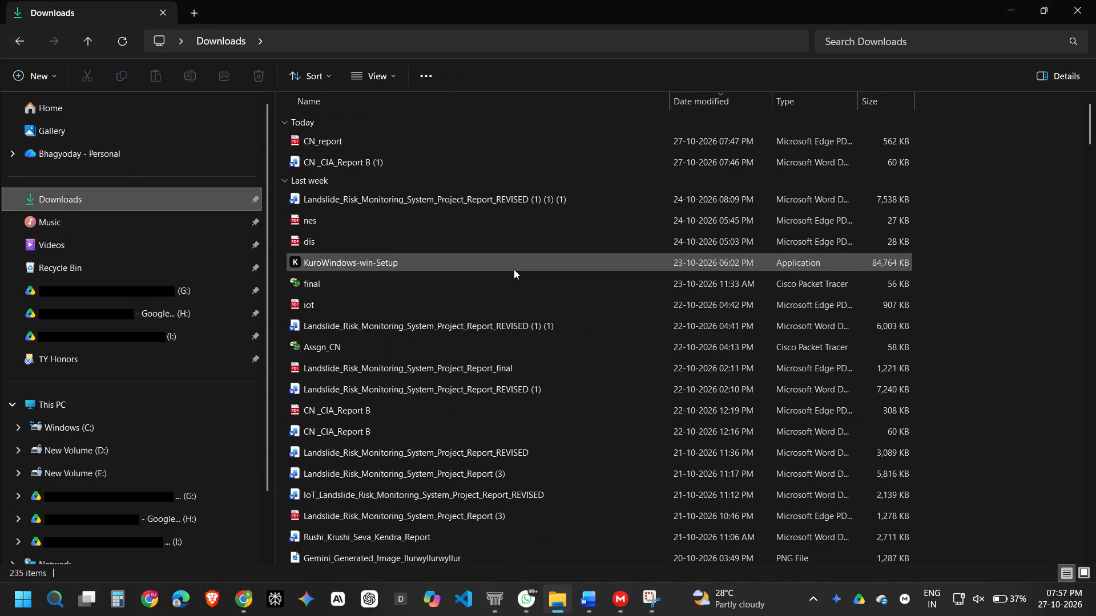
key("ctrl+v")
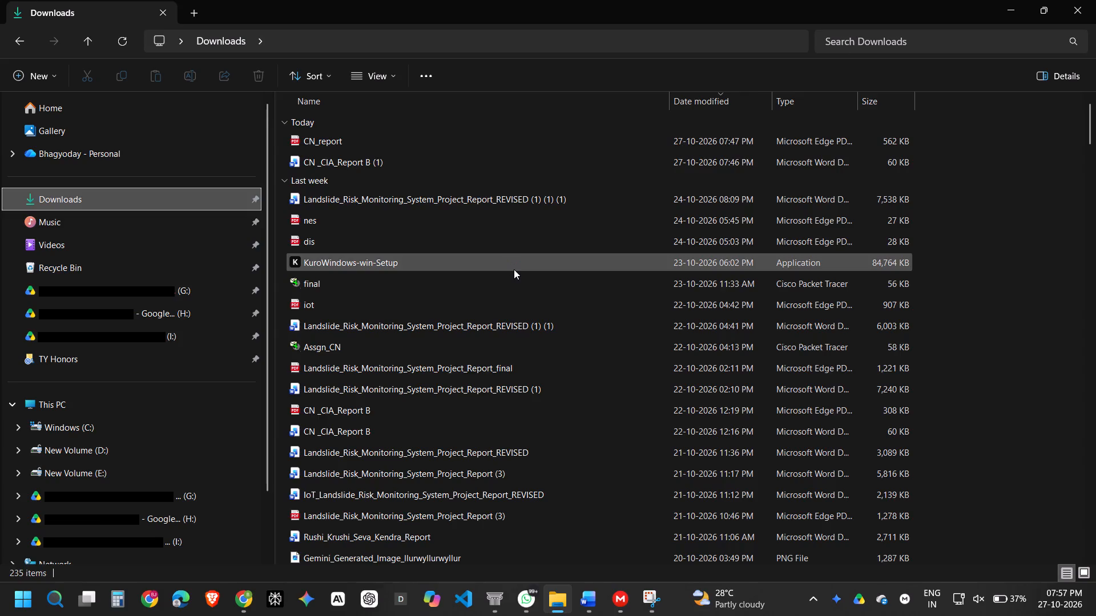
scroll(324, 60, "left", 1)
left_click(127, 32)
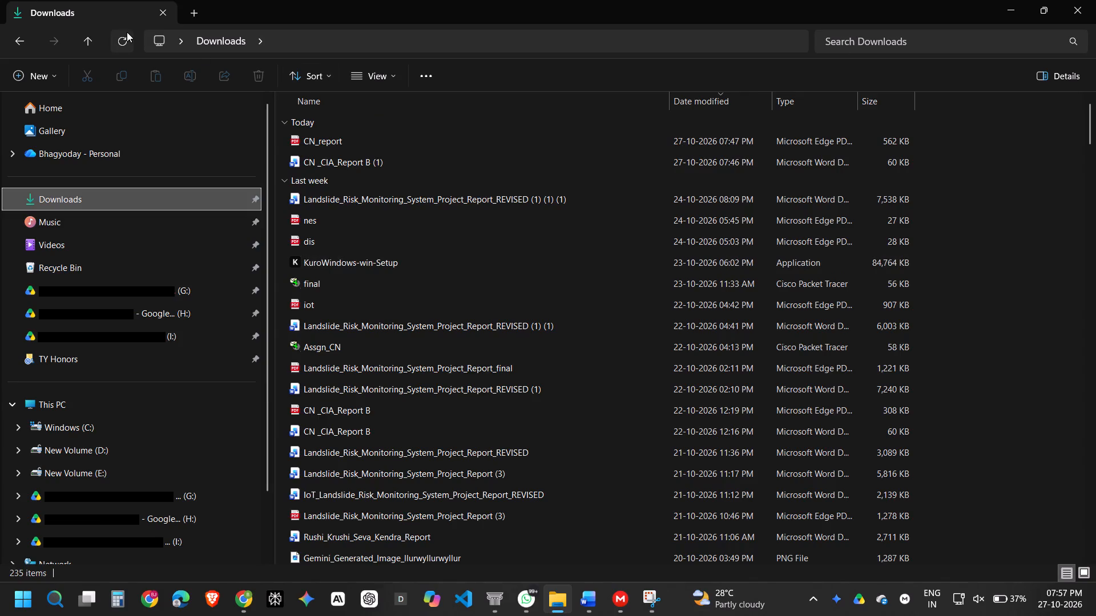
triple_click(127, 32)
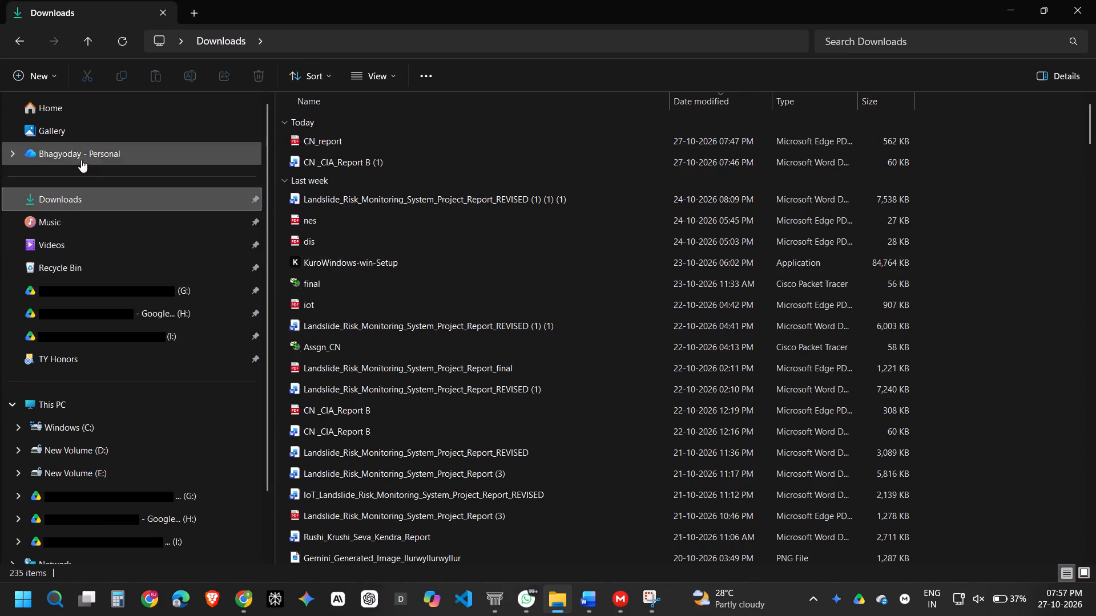
Move the newest assignment portal screenshot from the Gallery to TY-Shared-Folders > TY Honors in My Drive on drive G.
left_click(78, 140)
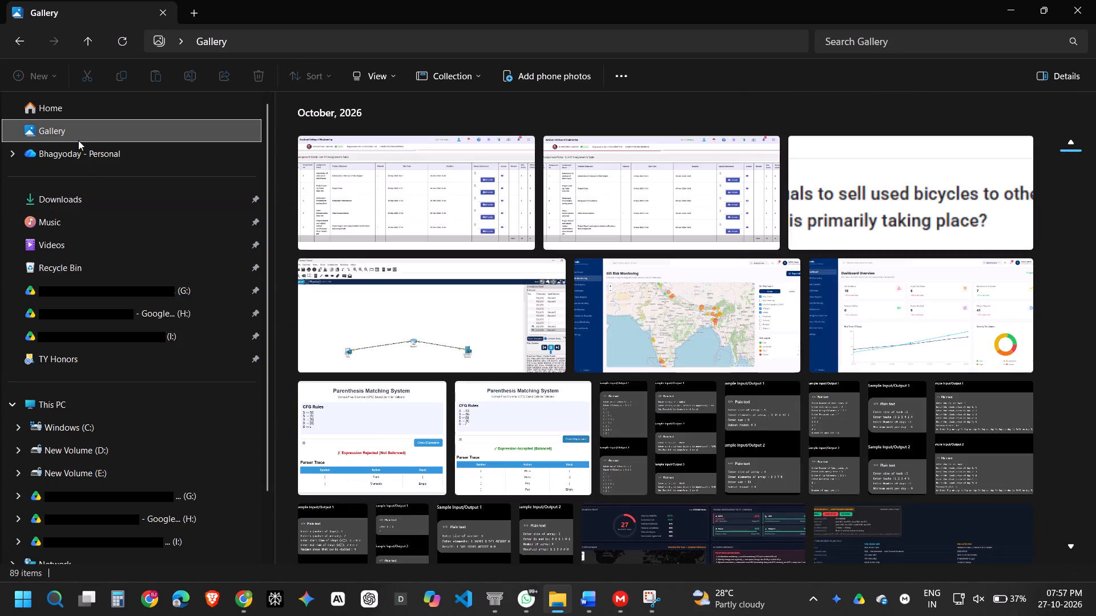
right_click(668, 192)
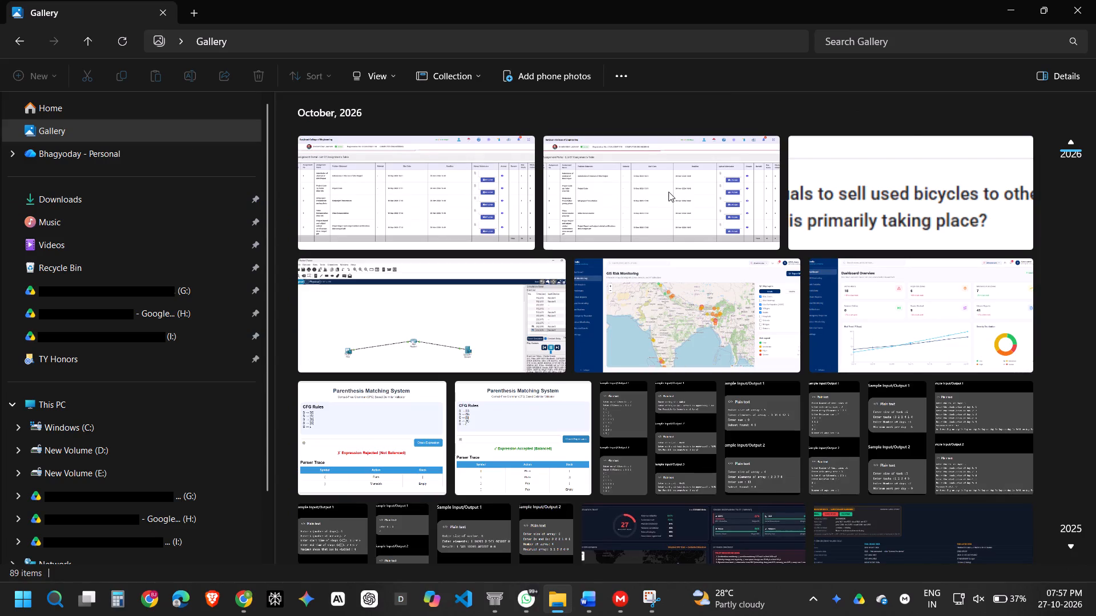
left_click(838, 38)
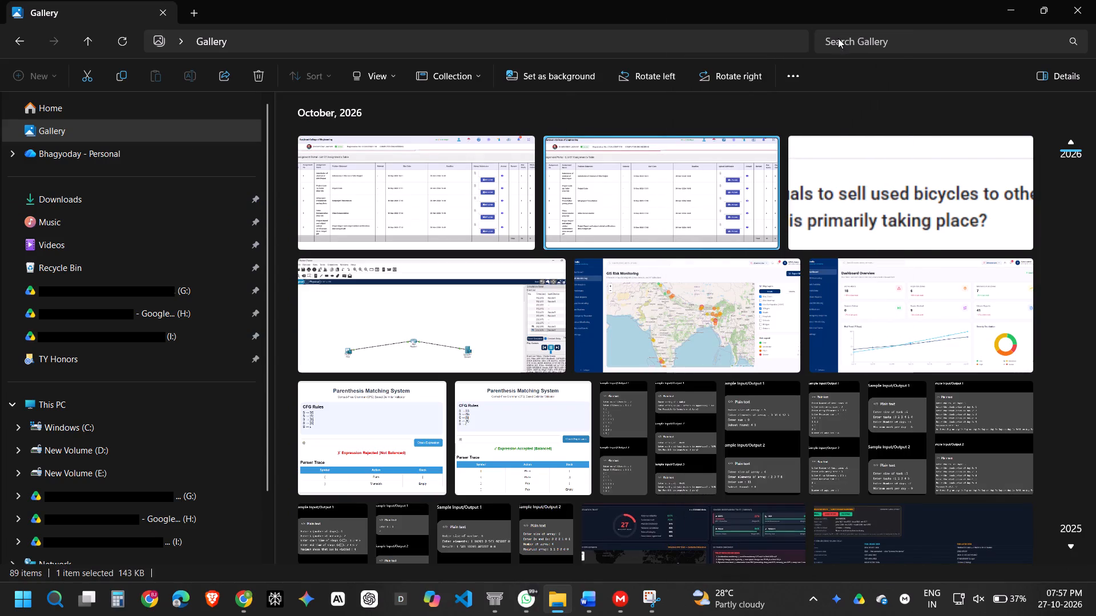
left_click(474, 175)
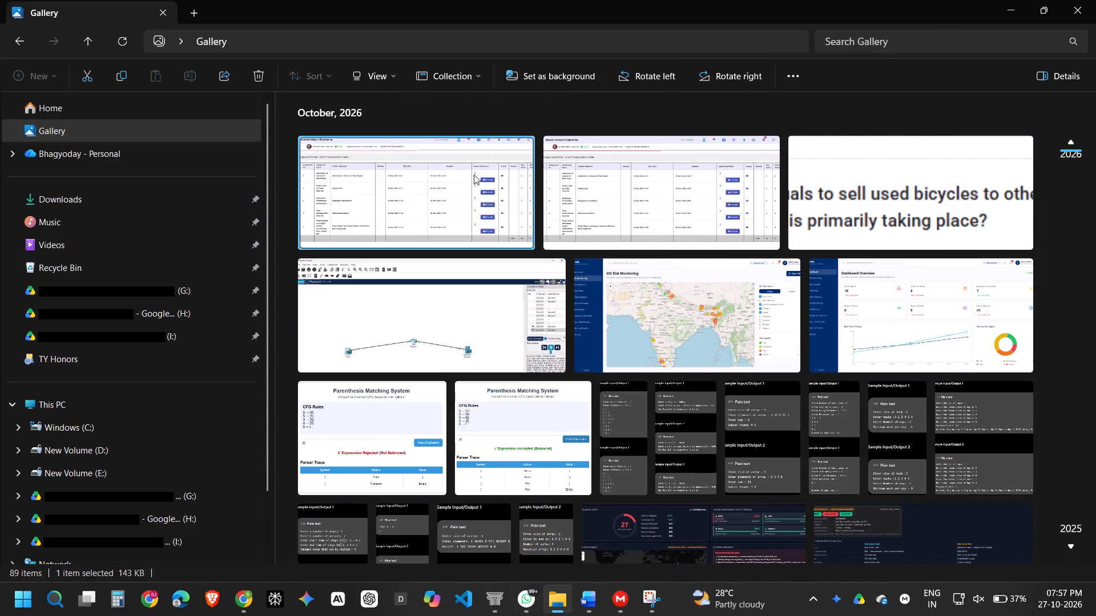
right_click(474, 175)
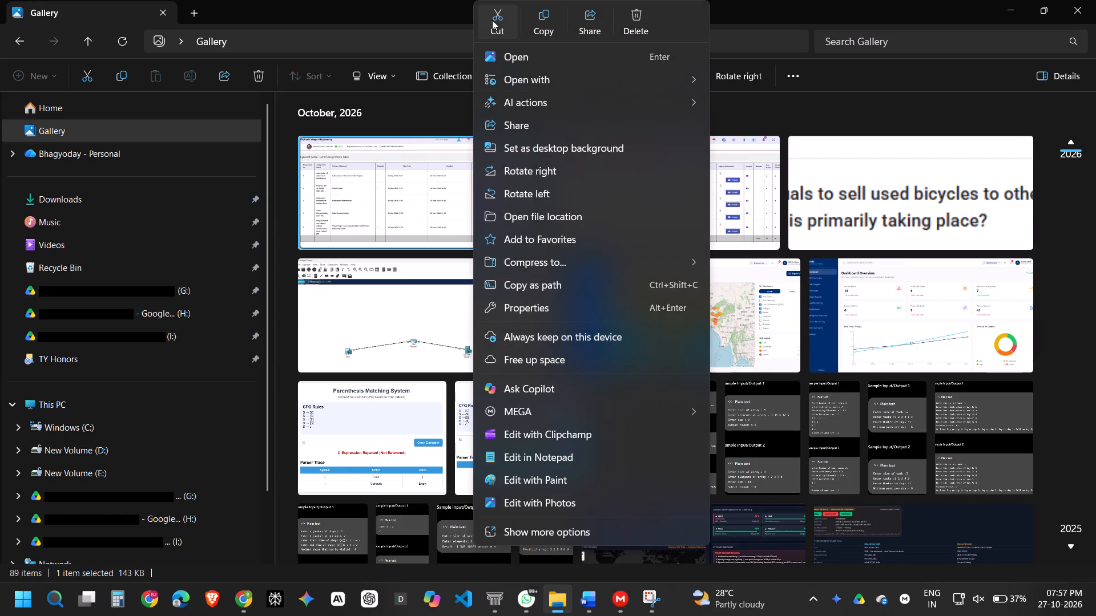
left_click(492, 20)
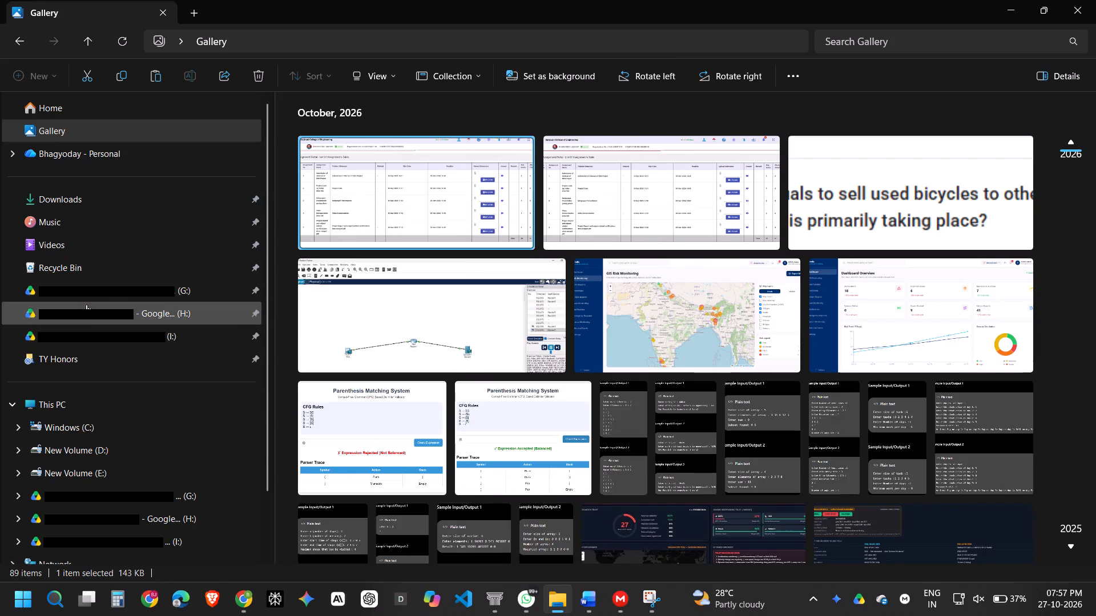
left_click(88, 290)
left_click_drag(342, 112, 336, 124)
double_click(336, 124)
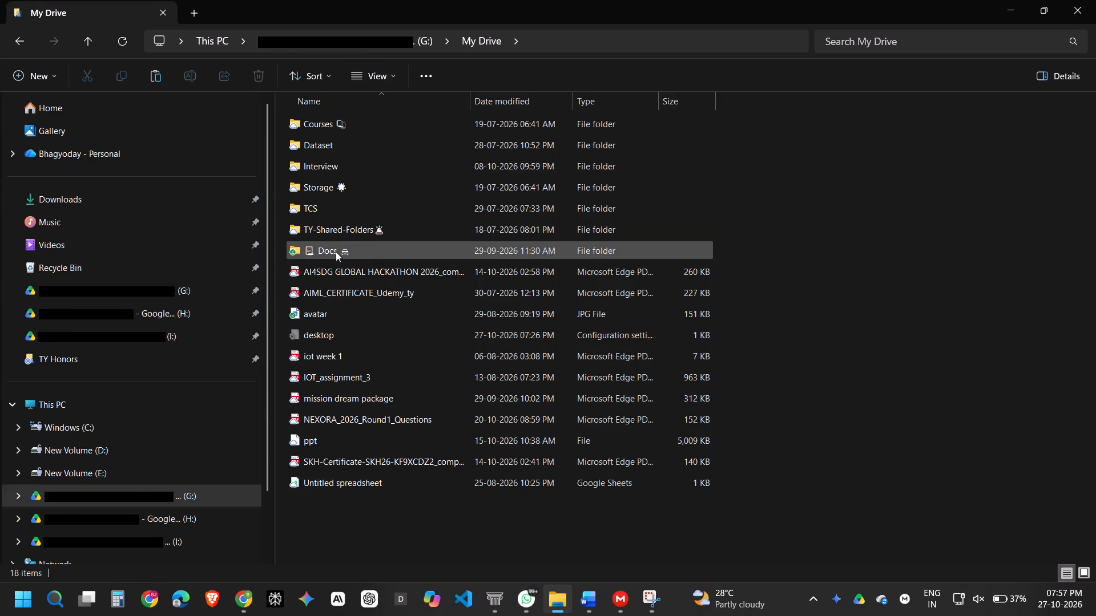
double_click(356, 229)
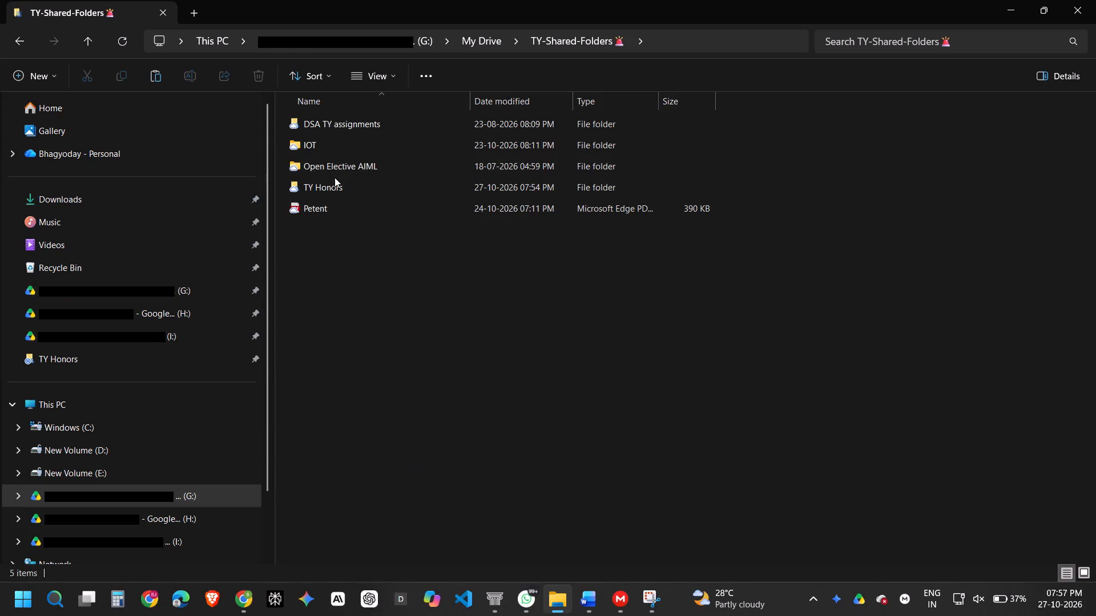
double_click(330, 186)
key("ctrl+v")
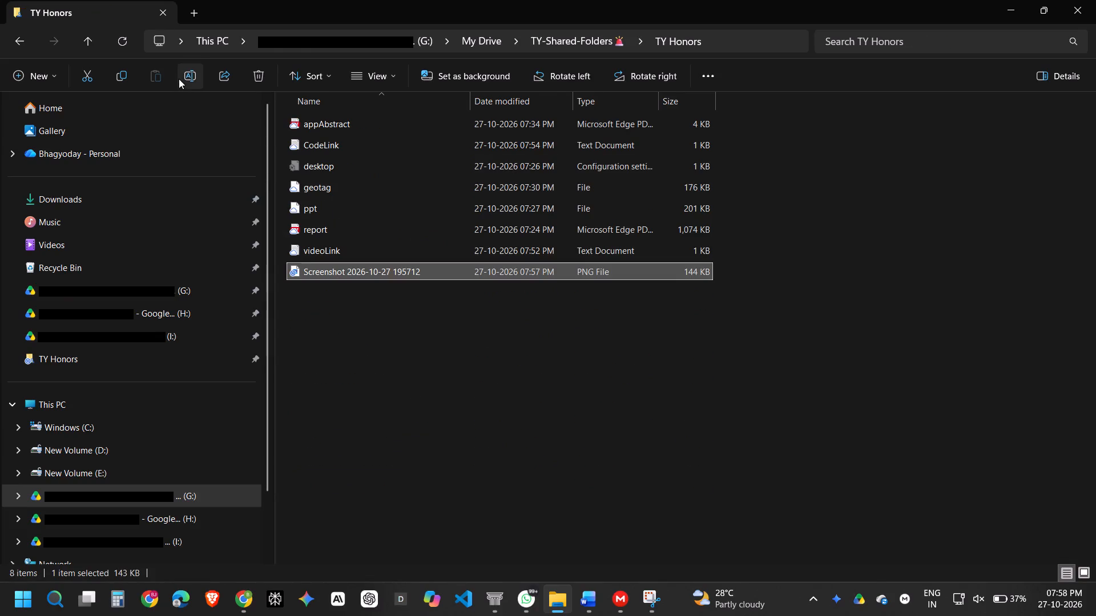
Rename the moved screenshot "ASPORTAL DATA FILLED", copying that wording from the snapshot link question in the Google Form open in Chrome.
left_click(253, 599)
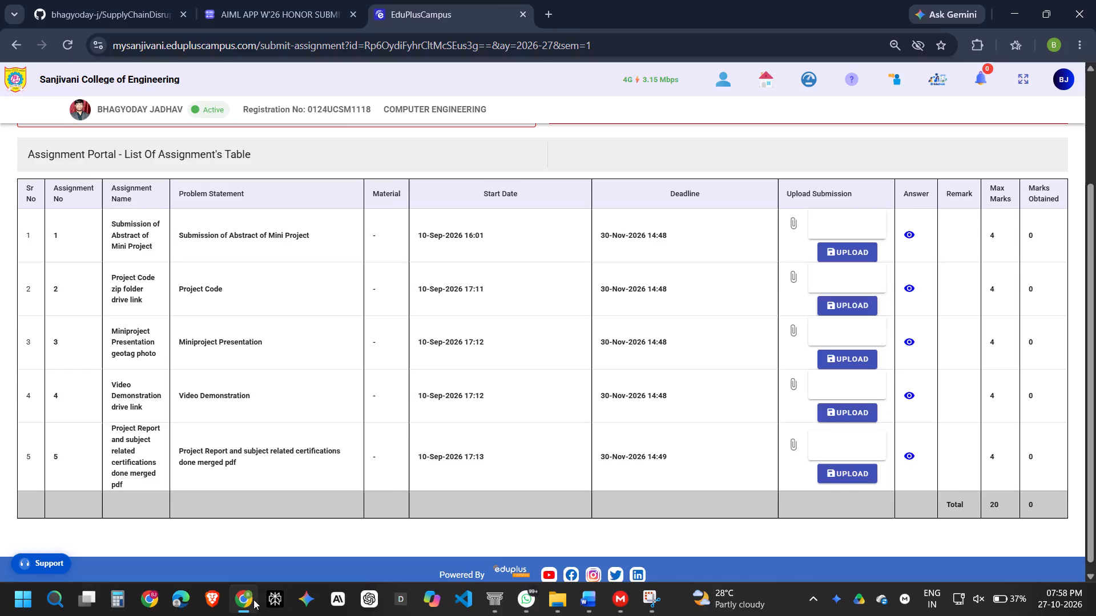
left_click(217, 2)
scroll(413, 382, "down", 1)
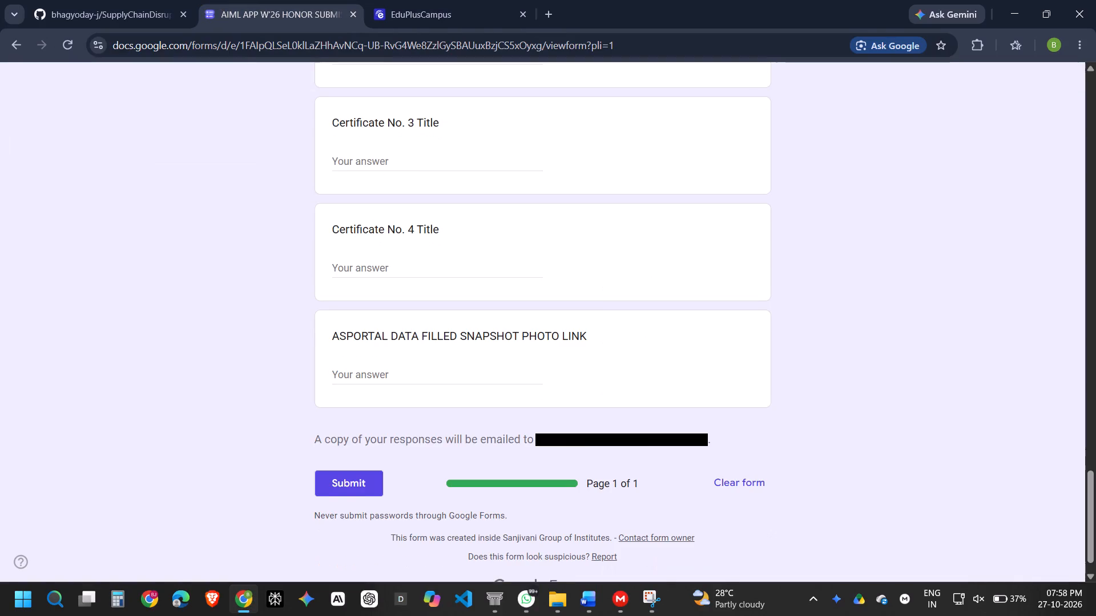
left_click_drag(331, 330, 449, 331)
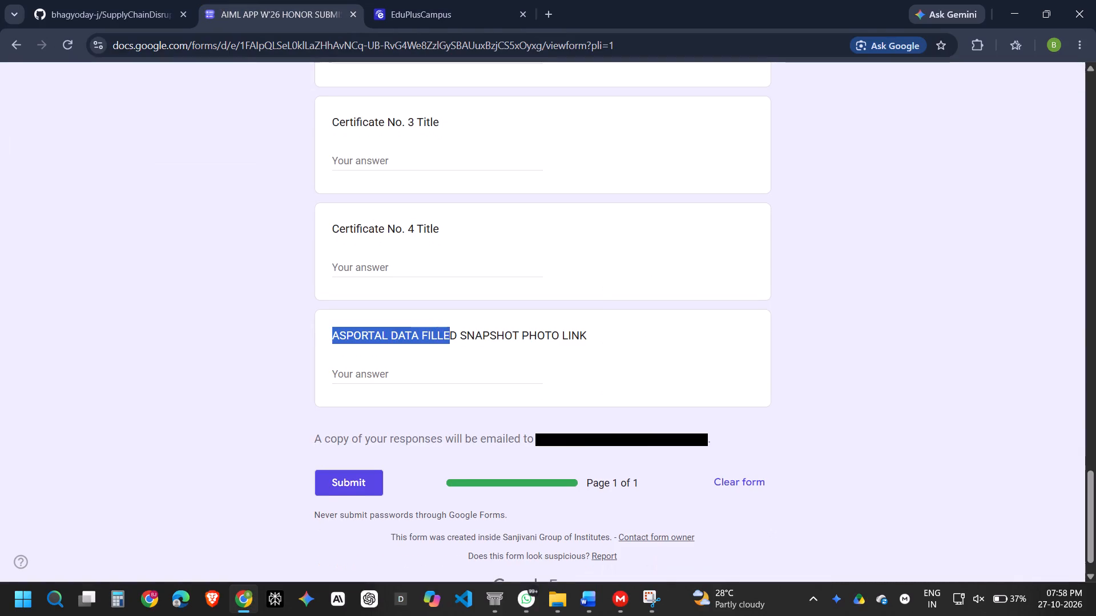
left_click_drag(449, 331, 457, 332)
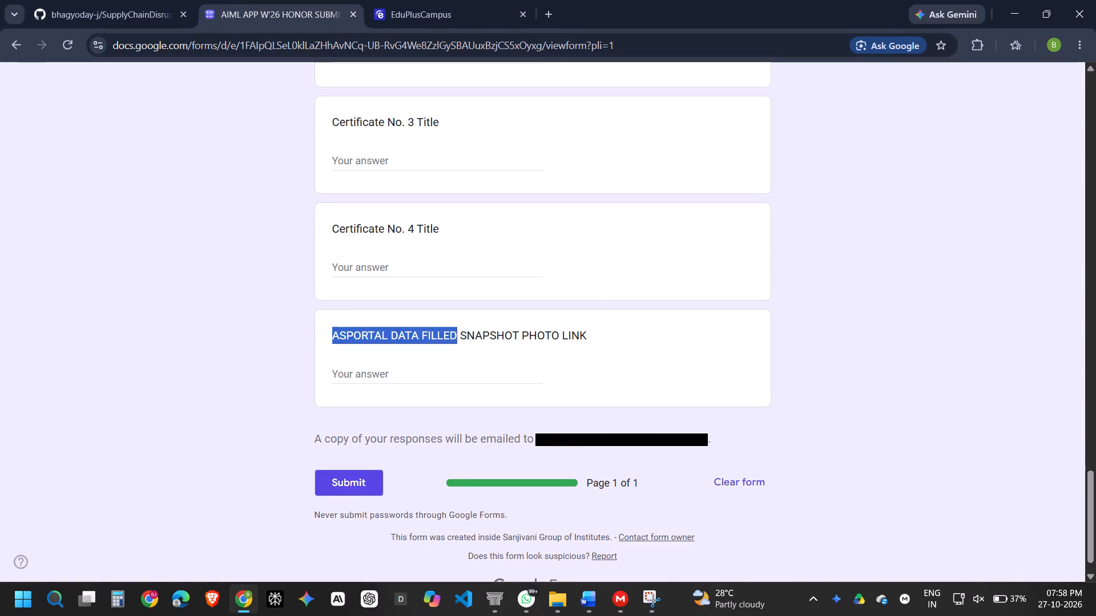
key("ctrl+c")
left_click(458, 1)
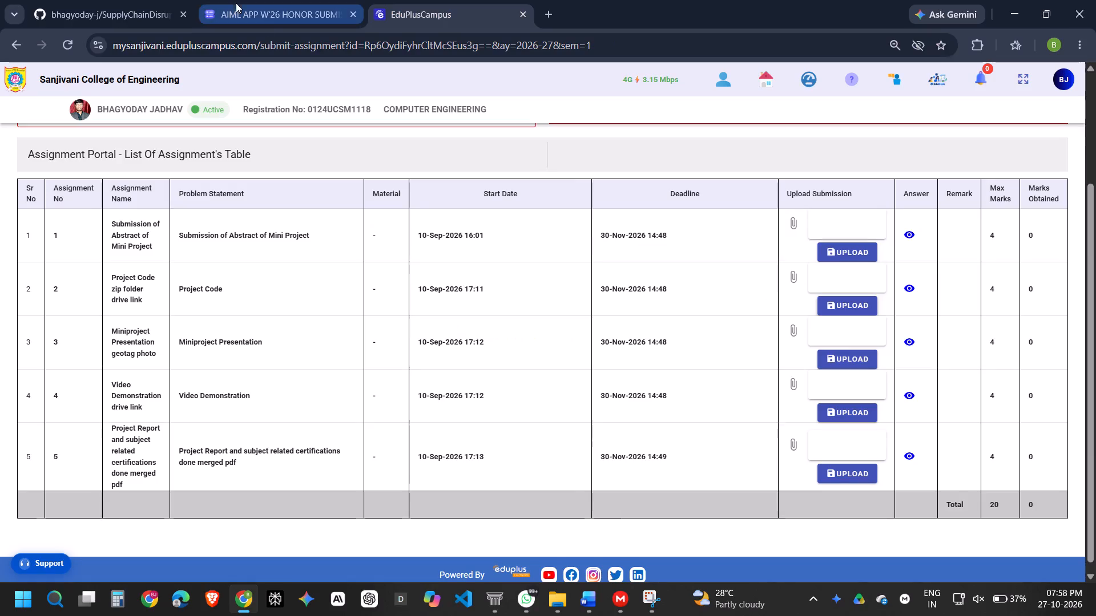
left_click(552, 596)
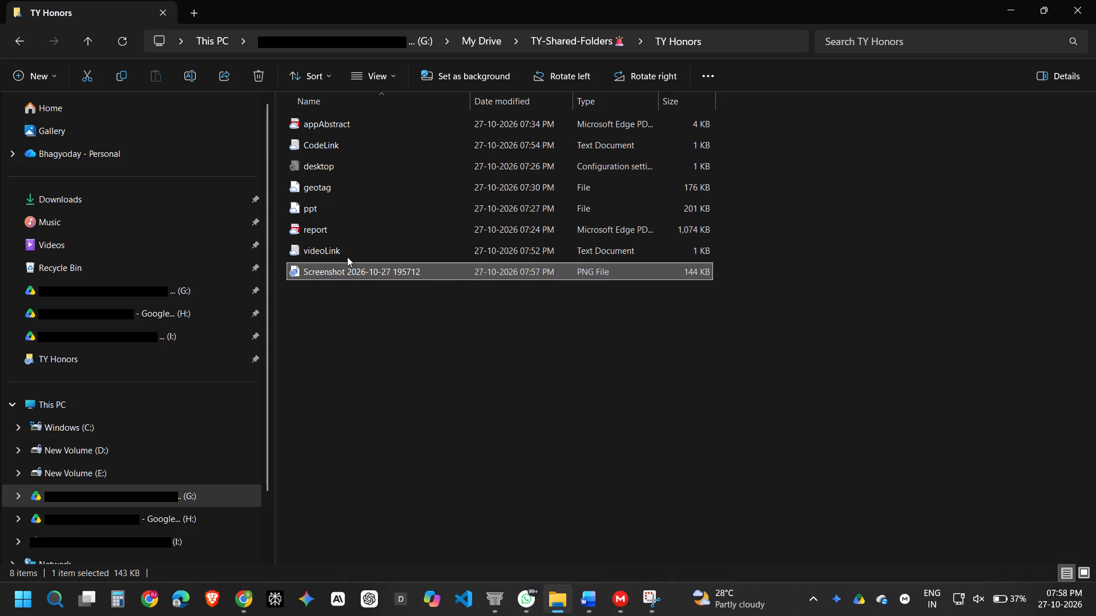
left_click(190, 80)
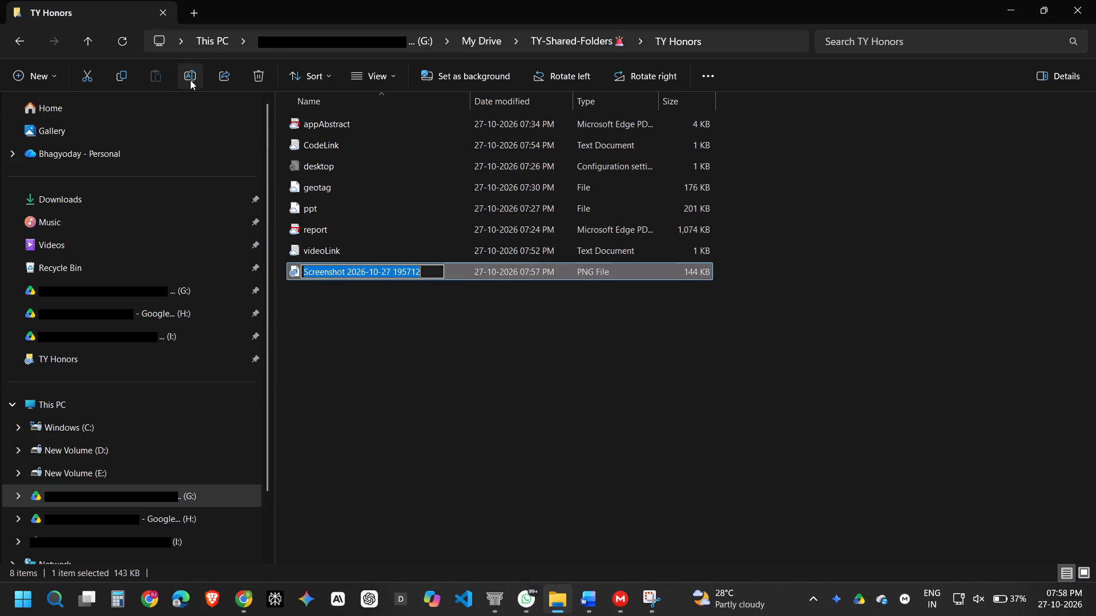
key("ctrl+v")
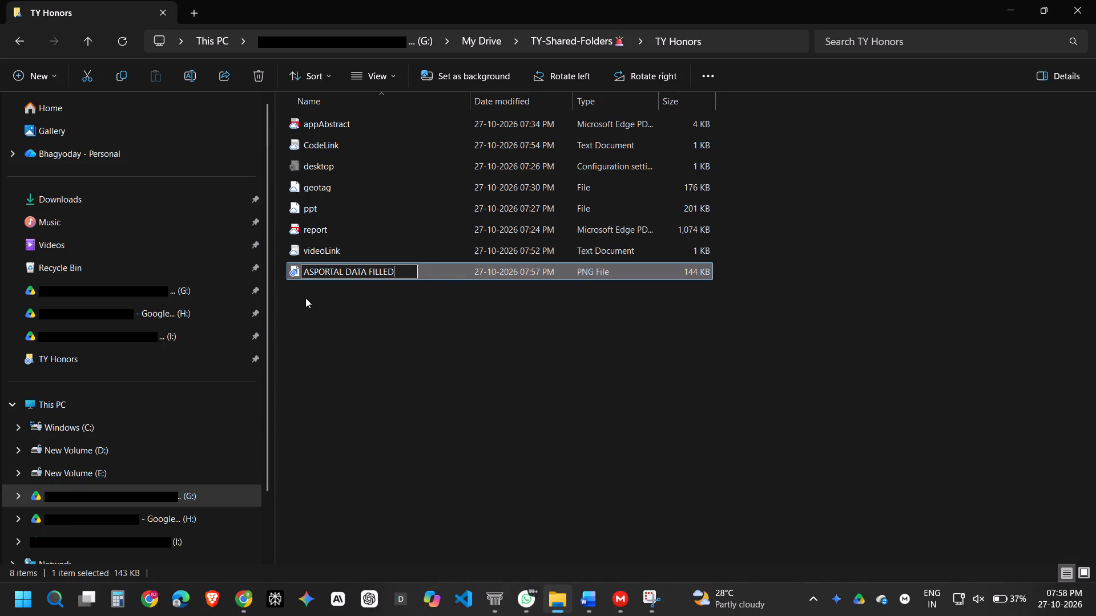
key("Return")
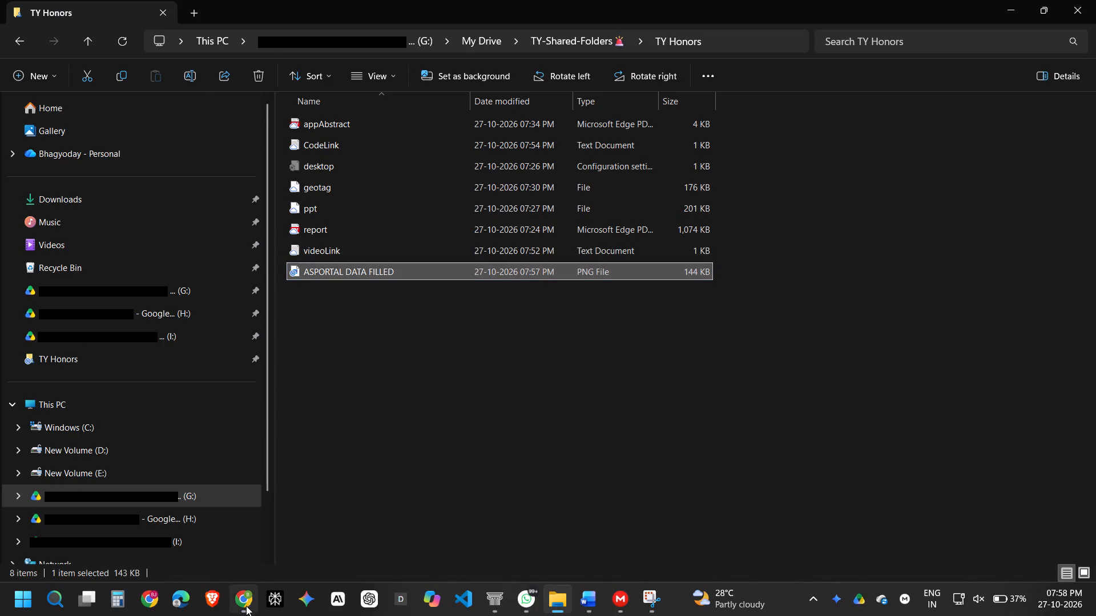
Return to the honors submission form in Chrome and begin answering the ASPORTAL DATA FILLED SNAPSHOT PHOTO LINK question.
left_click(246, 606)
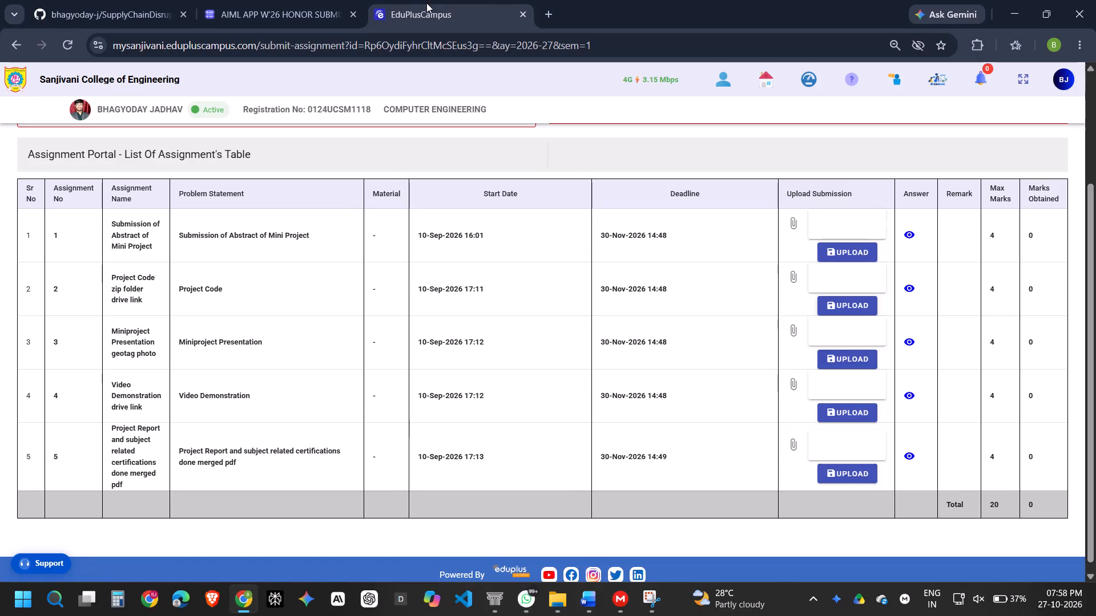
left_click(260, 0)
left_click(433, 377)
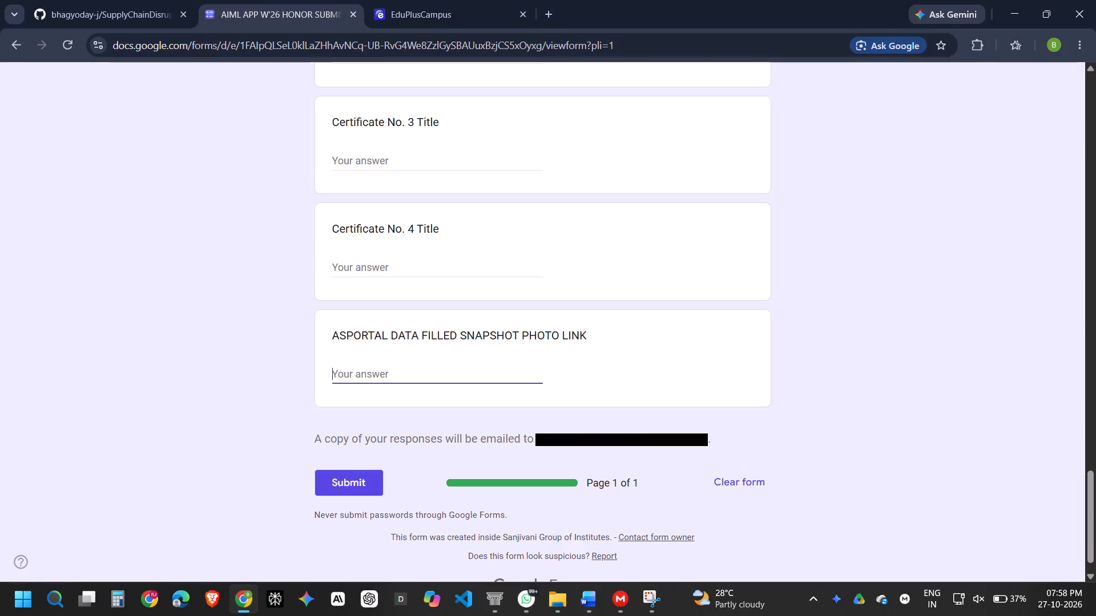
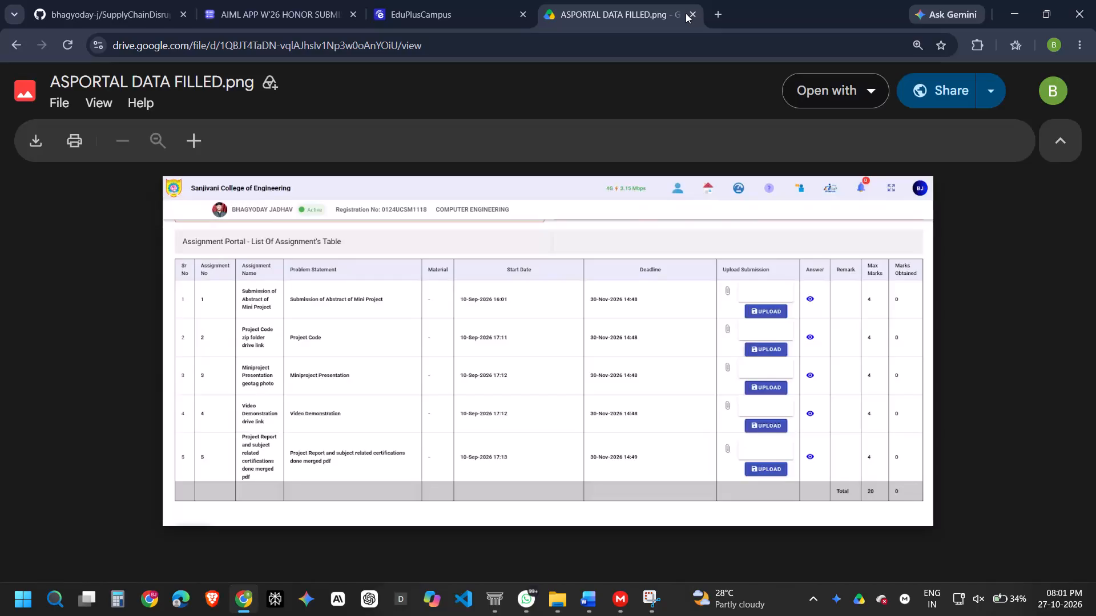
Close the Drive preview of ASPORTAL DATA FILLED.png.
left_click(687, 14)
left_click(689, 14)
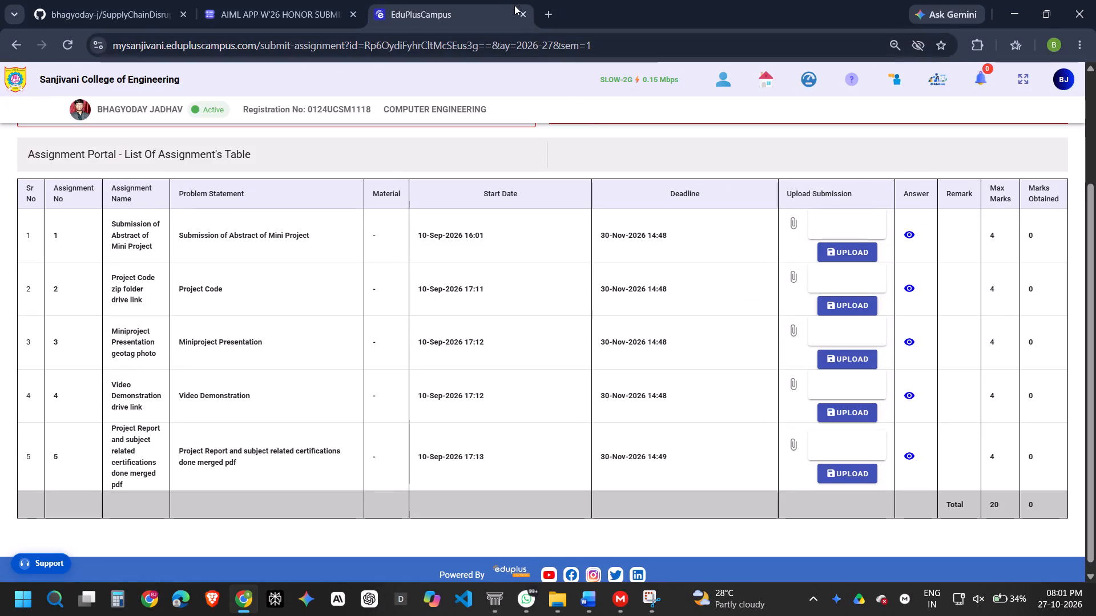
Return to the AIML honors submission form and review its answers, including the snapshot photo link and the project Drive links.
left_click(249, 0)
scroll(396, 184, "down", 1)
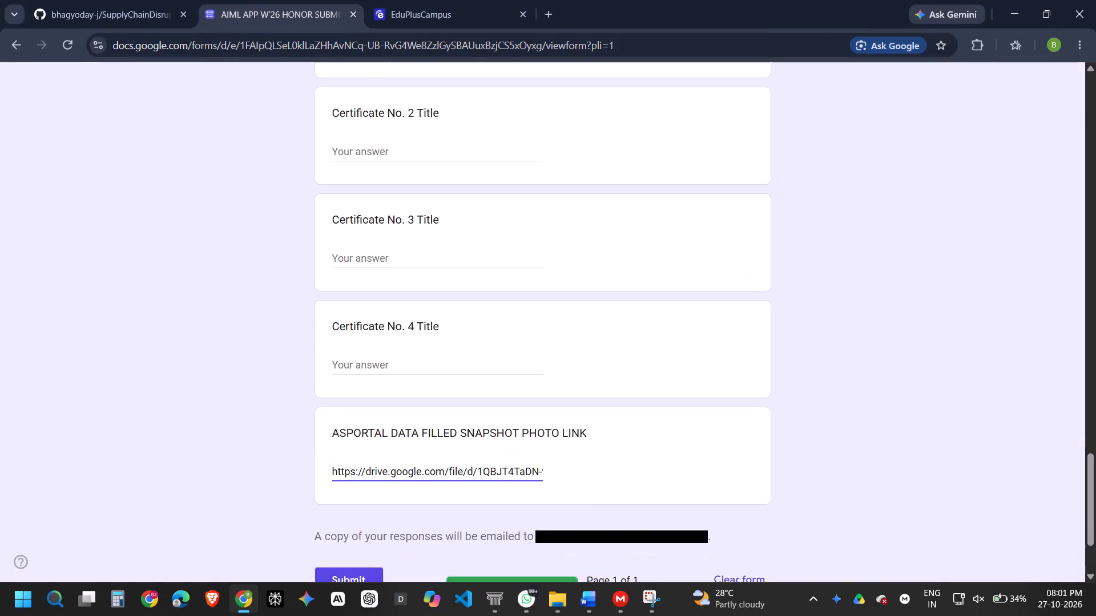
scroll(396, 184, "down", 1)
scroll(396, 184, "up", 10)
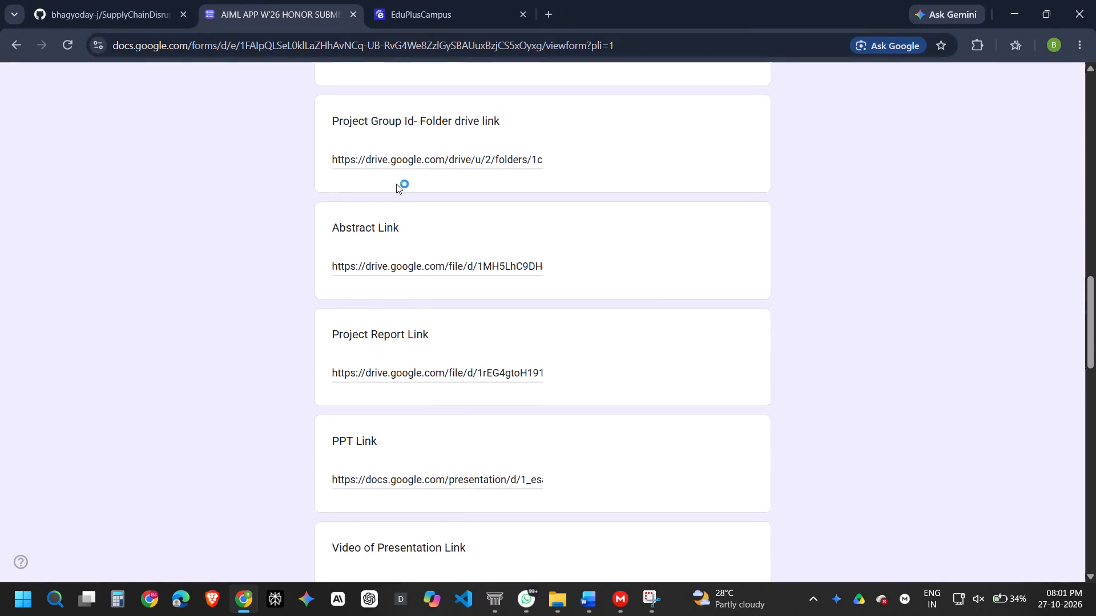
scroll(396, 184, "up", 5)
scroll(396, 184, "down", 3)
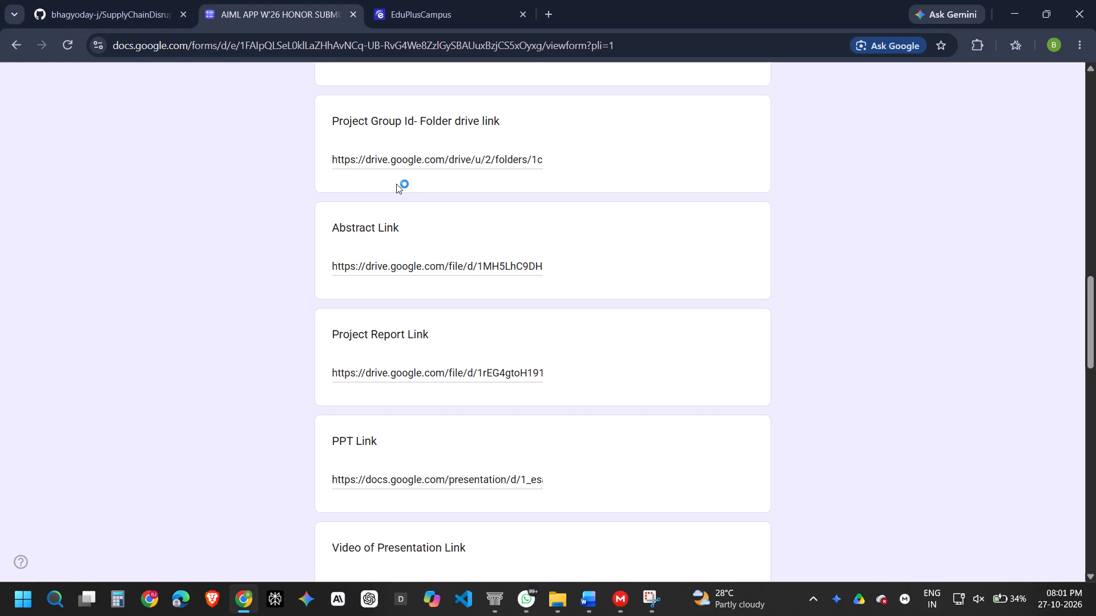
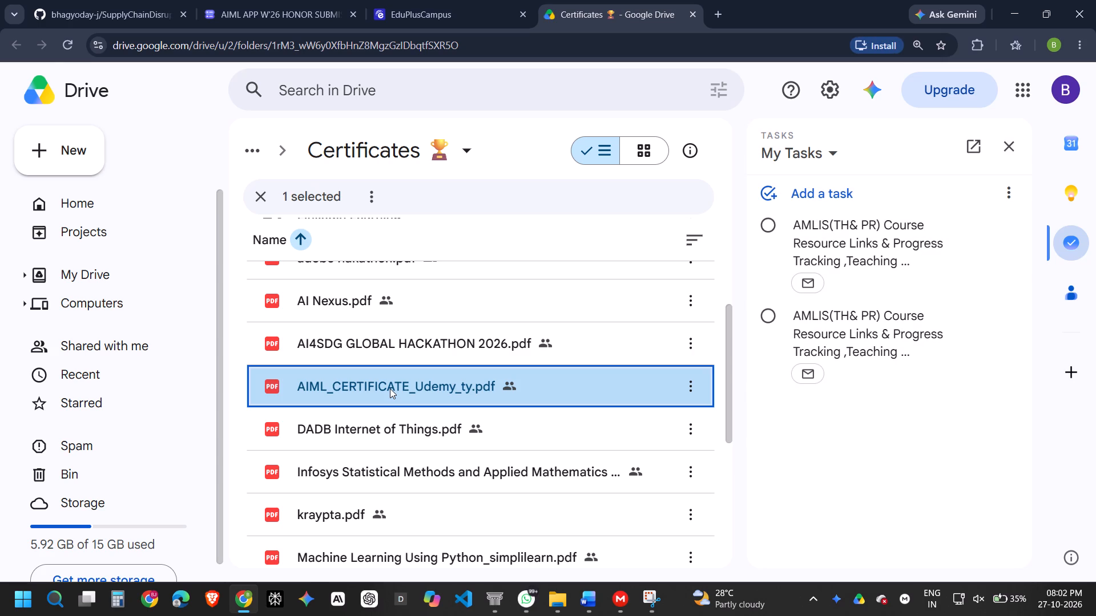
Clear the file selection in the Certificates folder and open AIML_CERTIFICATE_Udemy_ty.pdf in the preview.
left_click(265, 193)
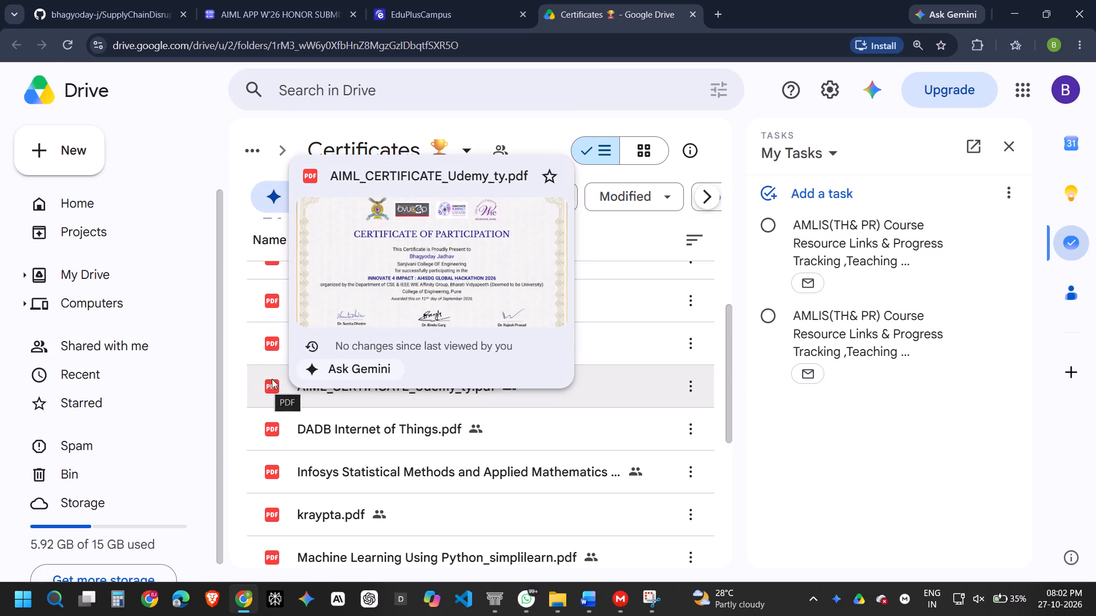
left_click(359, 291)
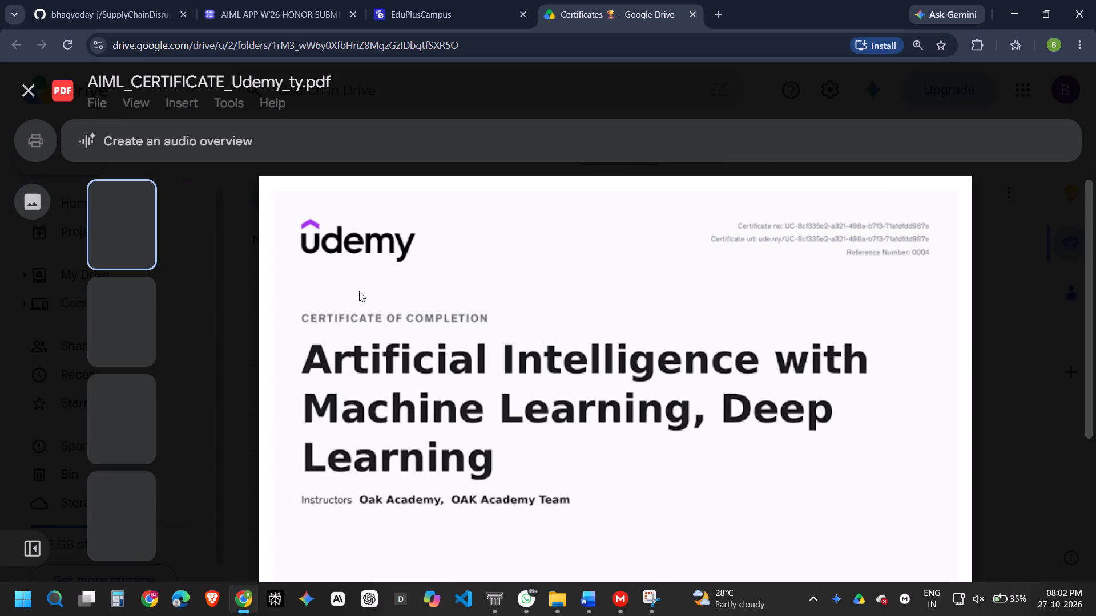
scroll(319, 345, "down", 1)
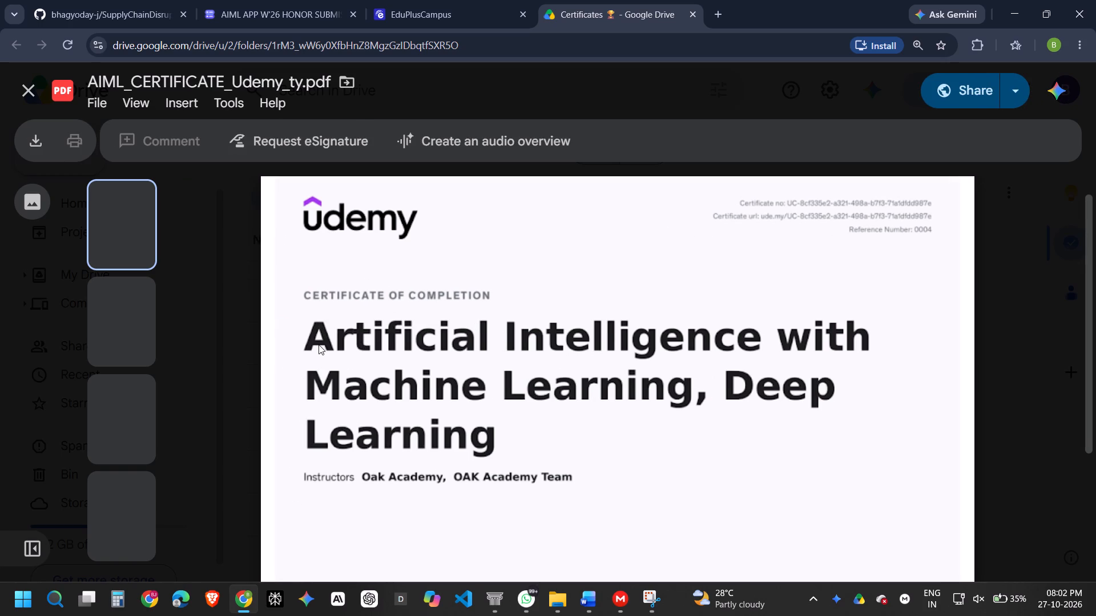
scroll(319, 345, "down", 1)
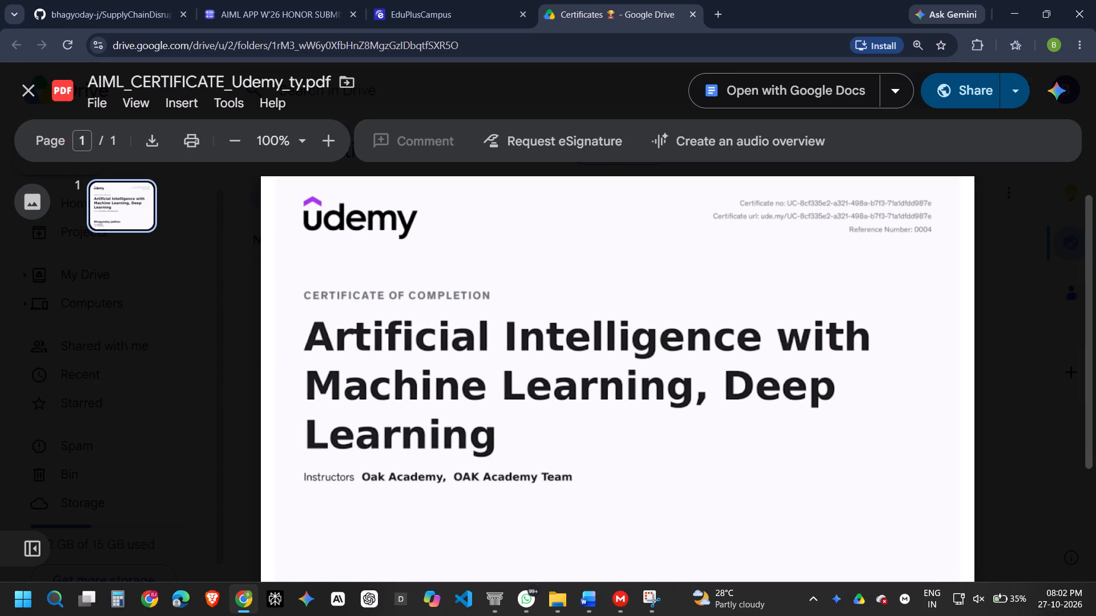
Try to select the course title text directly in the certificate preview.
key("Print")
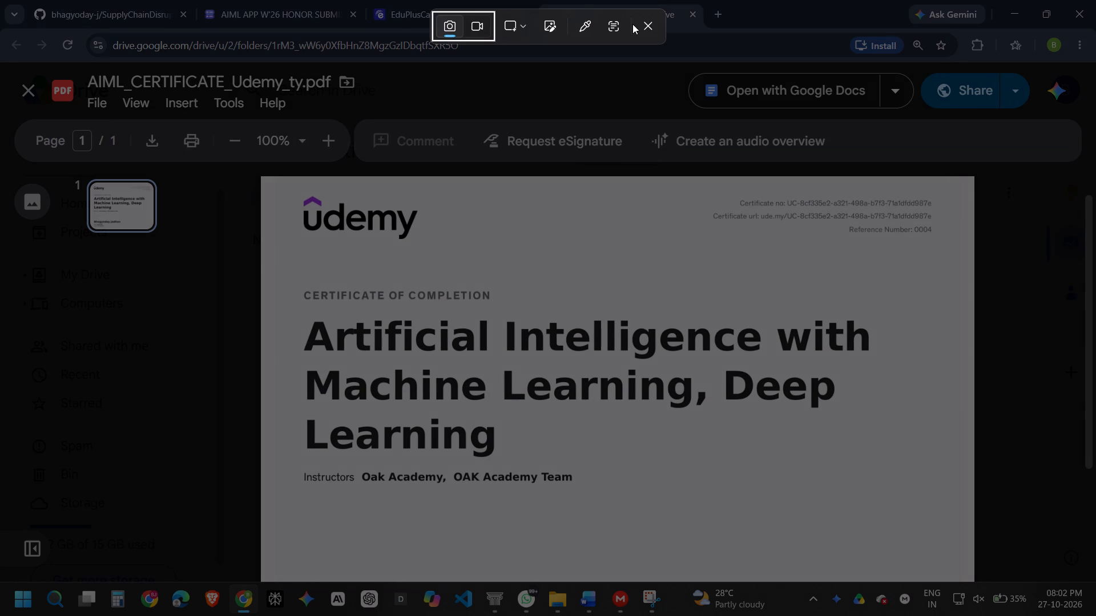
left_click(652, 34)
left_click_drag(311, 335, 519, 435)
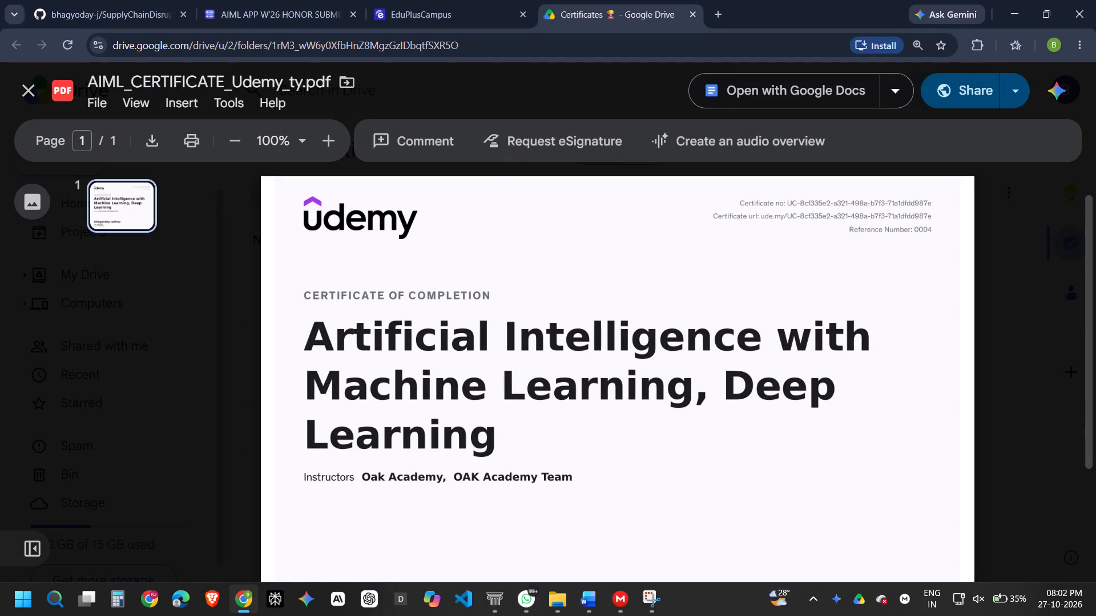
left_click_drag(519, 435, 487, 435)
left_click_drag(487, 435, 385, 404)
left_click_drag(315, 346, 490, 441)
Use the Snipping Tool's text extractor on the certificate's three-line course title and copy all its text.
key("Print")
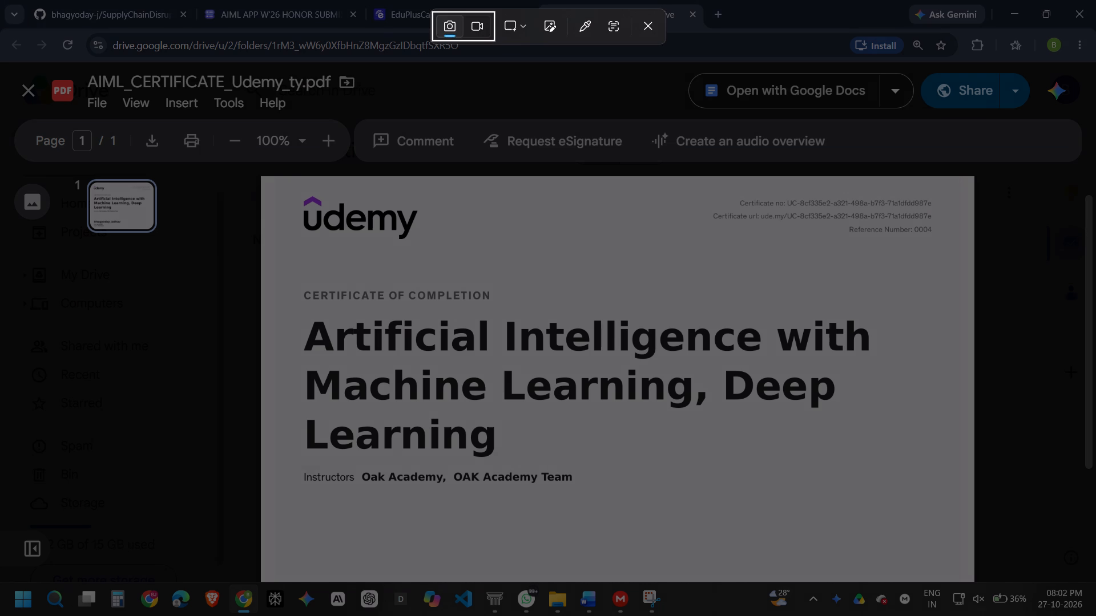
left_click(613, 40)
left_click(613, 27)
left_click_drag(295, 313, 698, 443)
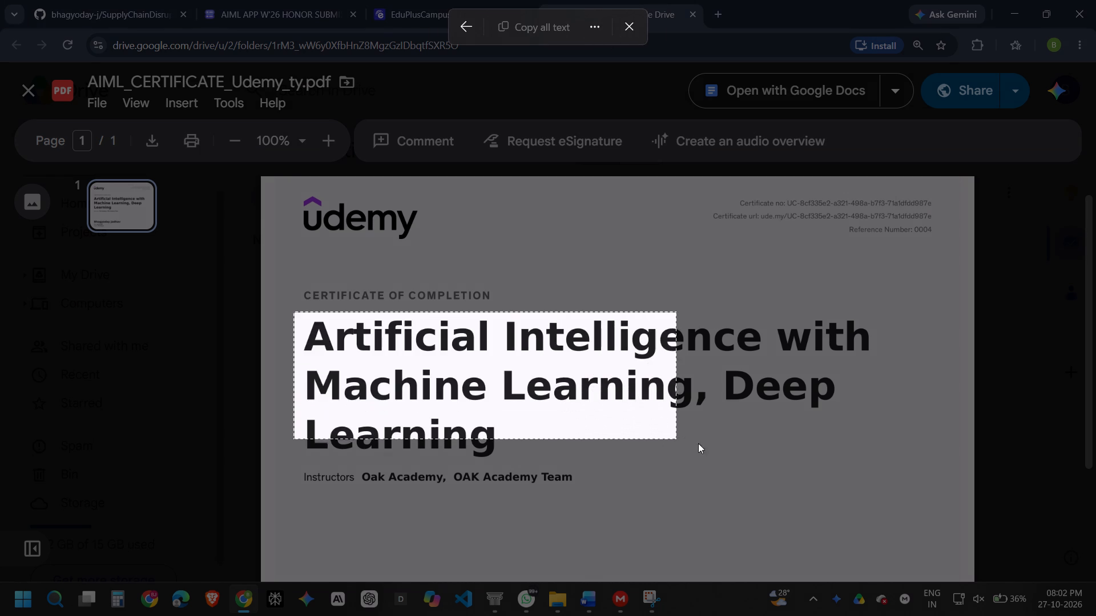
left_click_drag(698, 443, 874, 461)
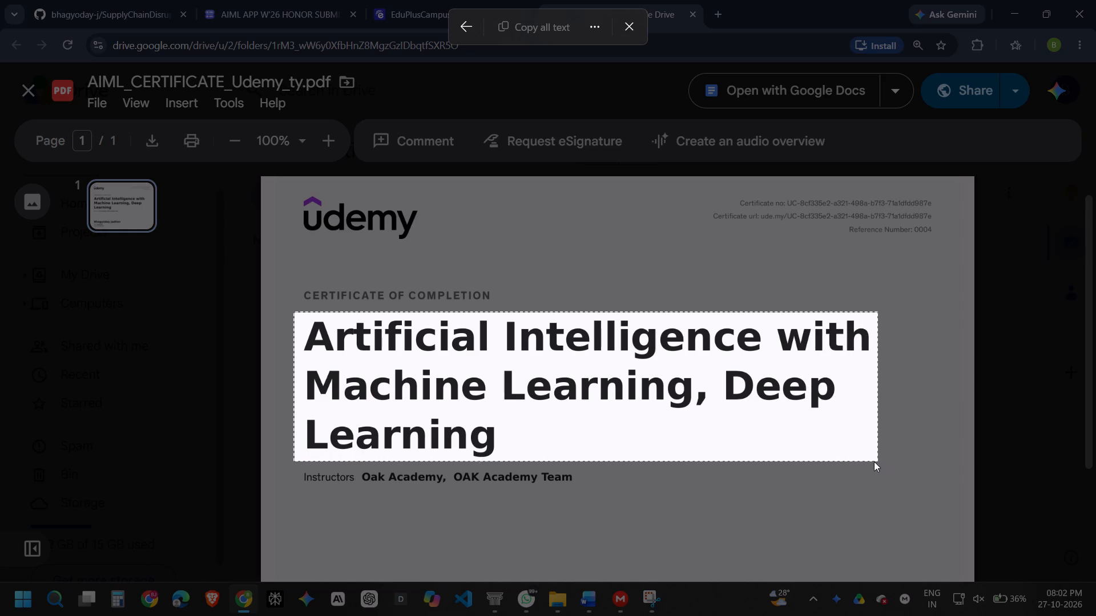
left_click_drag(874, 461, 938, 476)
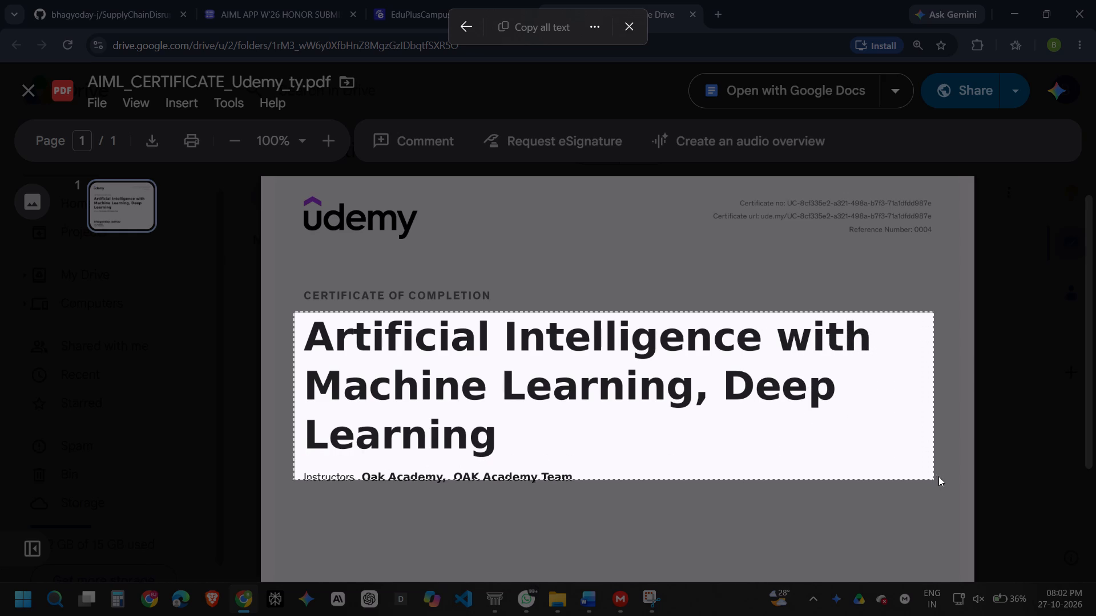
left_click_drag(938, 476, 919, 473)
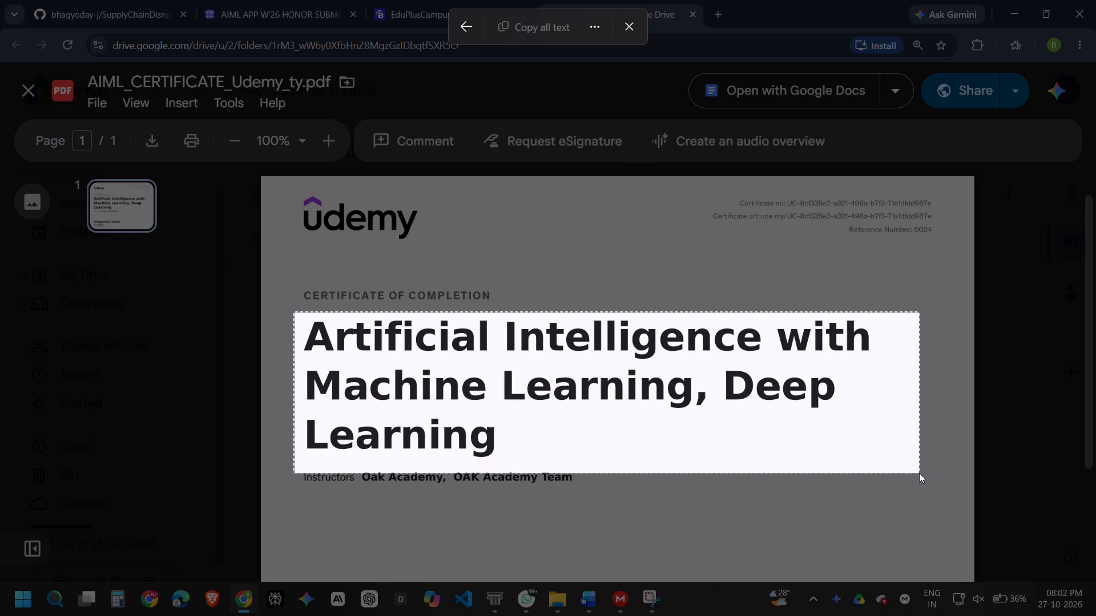
left_click_drag(919, 473, 912, 461)
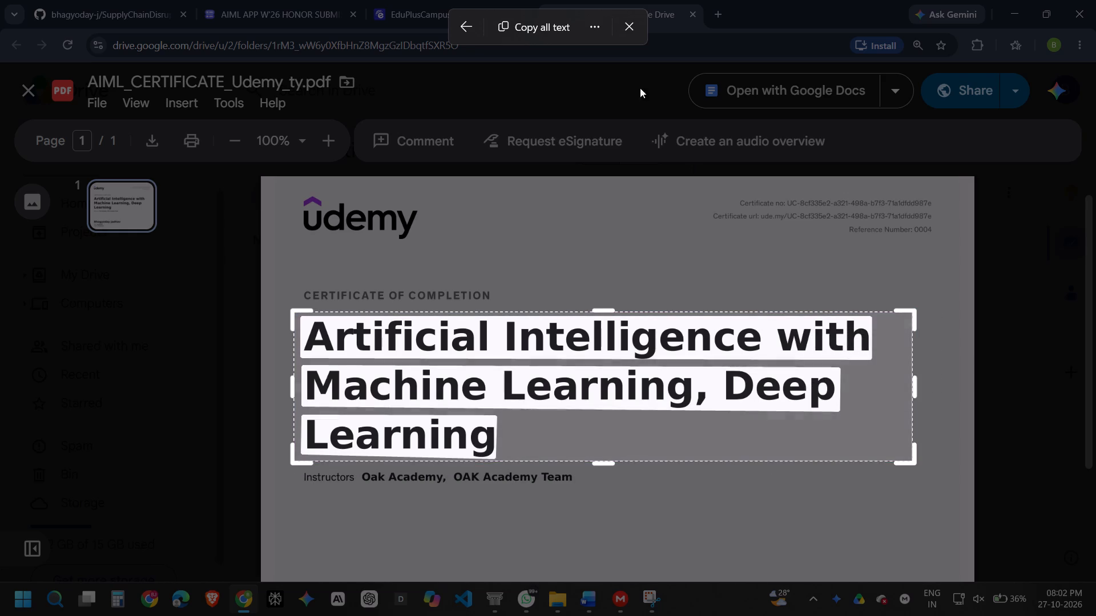
left_click(542, 24)
Paste the course title into the form's Certificate No. 1 Title and join it into one line: "Artificial Intelligence with Machine Learning, Deep Learning".
left_click(266, 0)
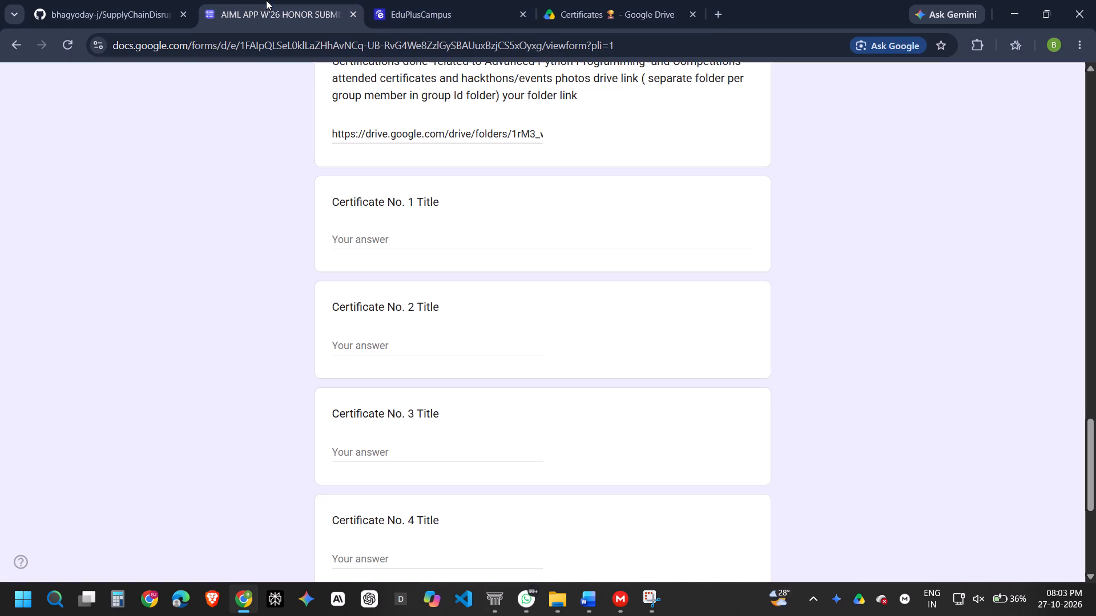
left_click(369, 246)
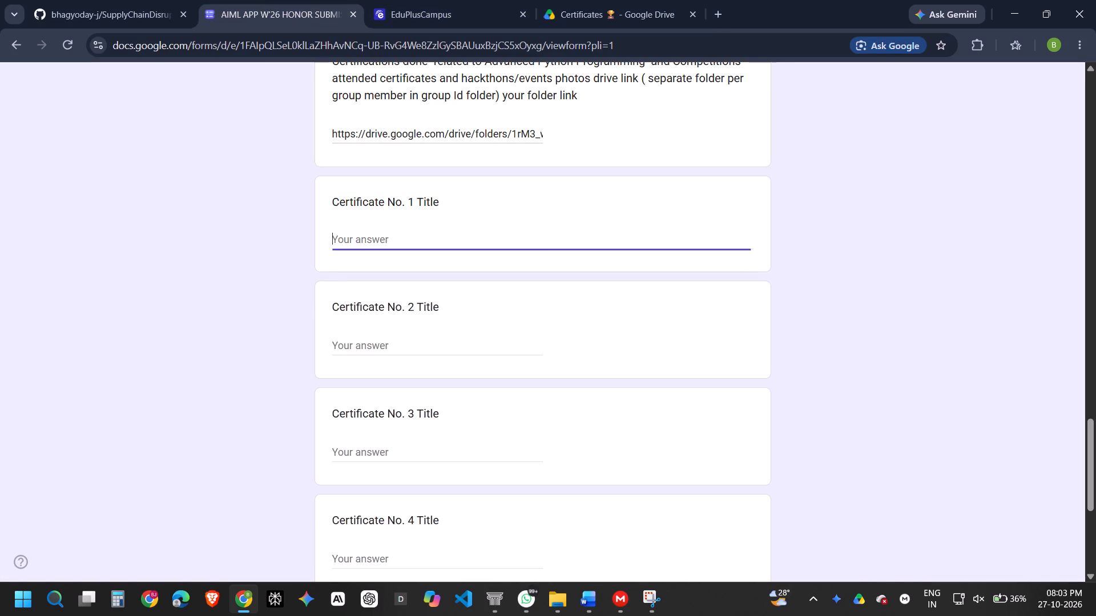
key("ctrl+v")
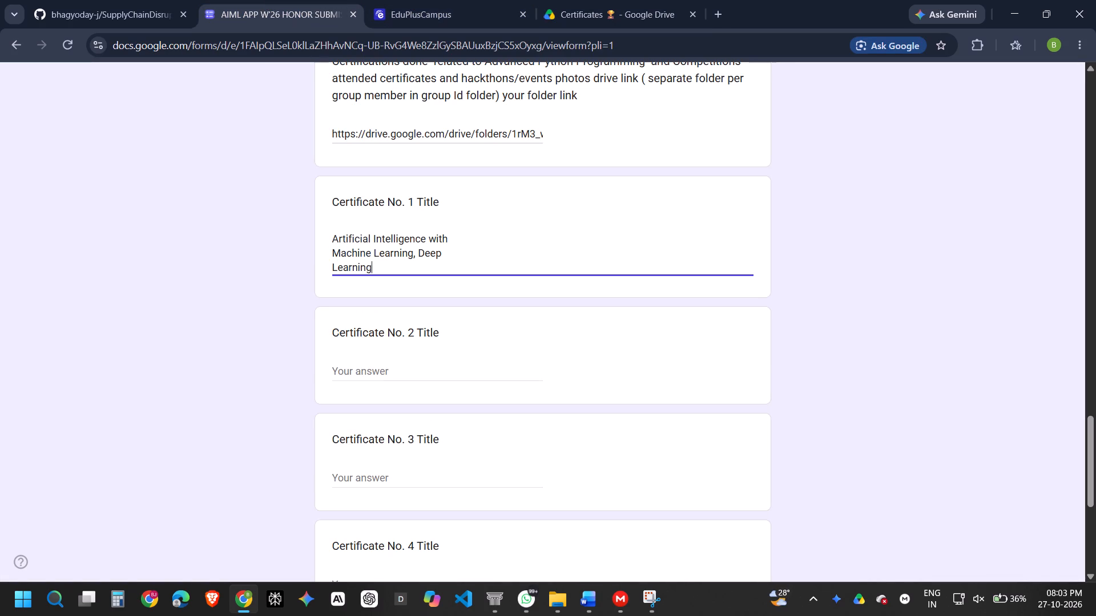
left_click(333, 252)
key("BackSpace")
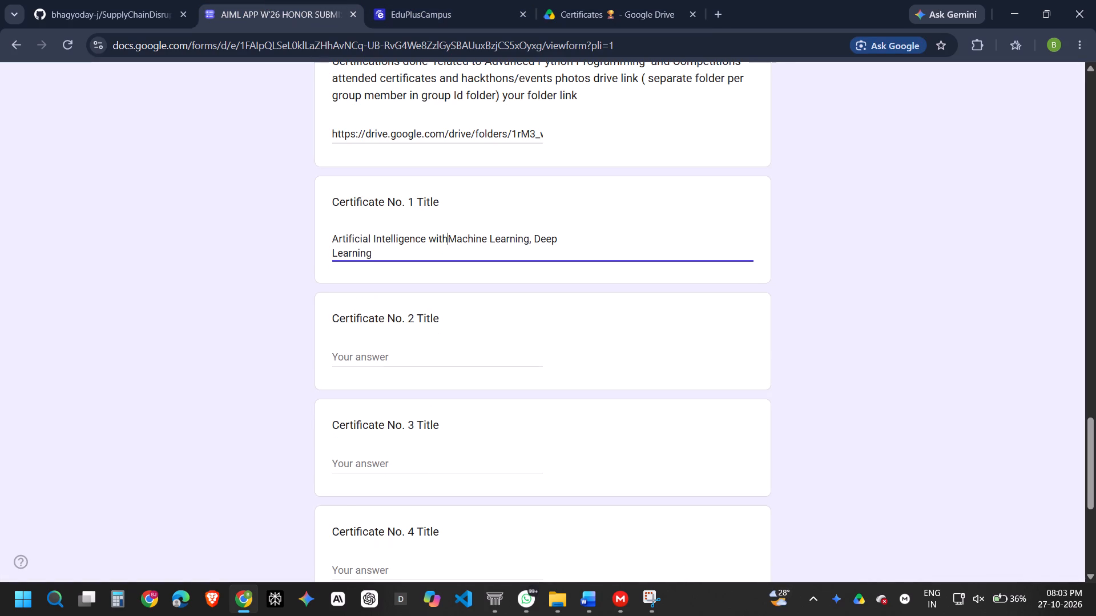
key("space")
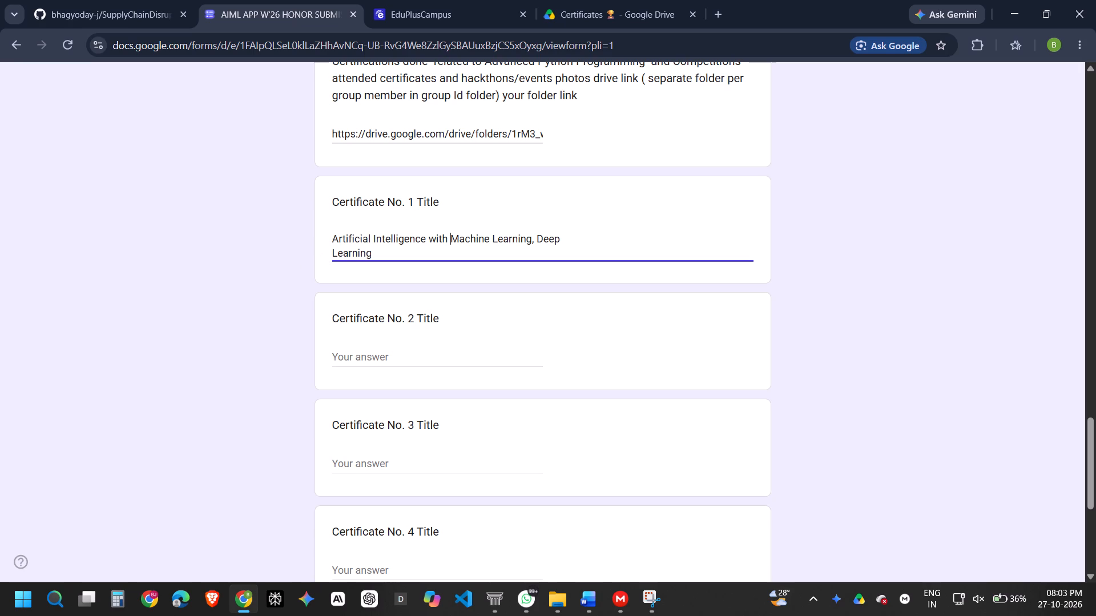
left_click(331, 252)
key("BackSpace")
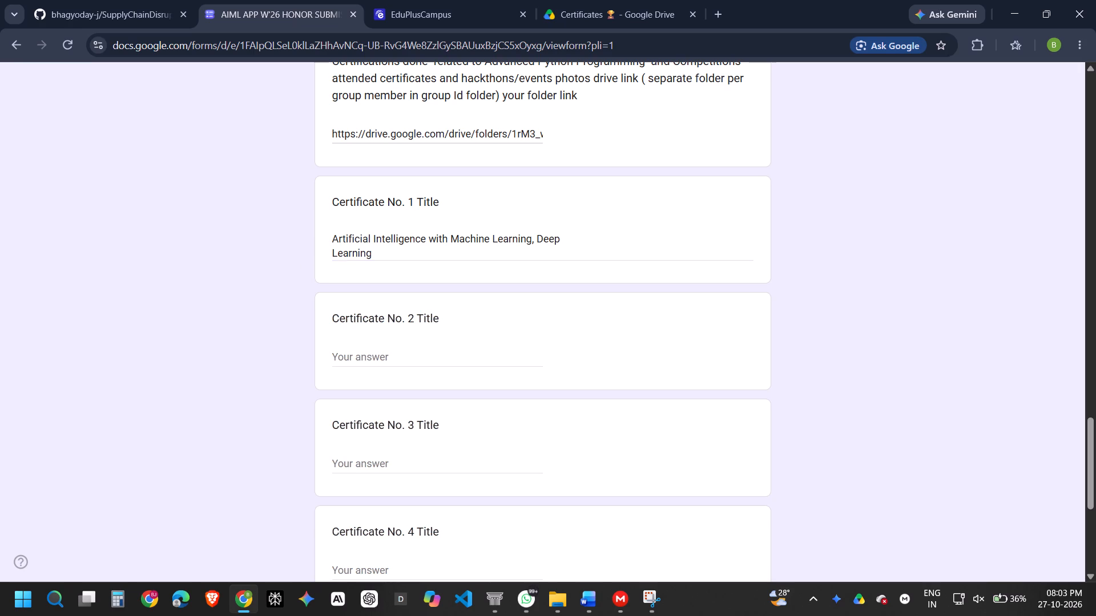
key("BackSpace")
key("BackSpace")
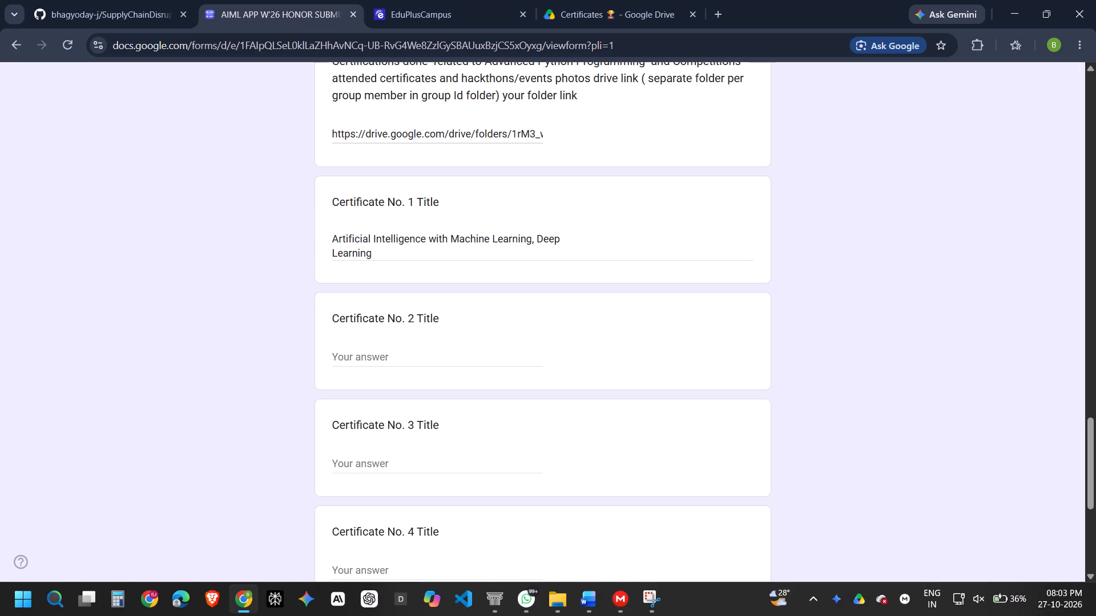
left_click(332, 255)
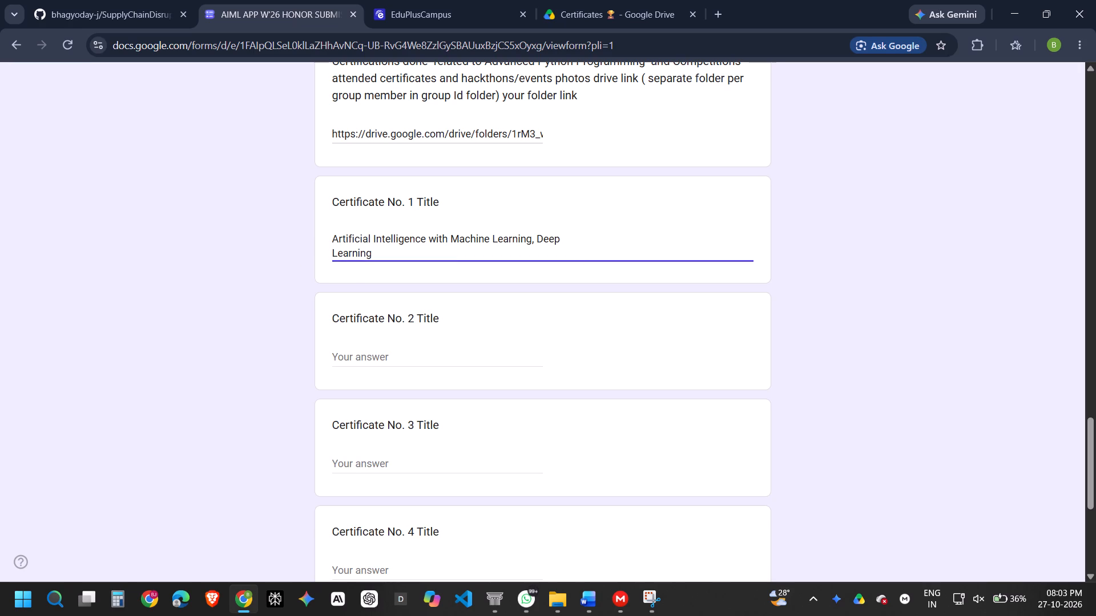
key("BackSpace")
key("space")
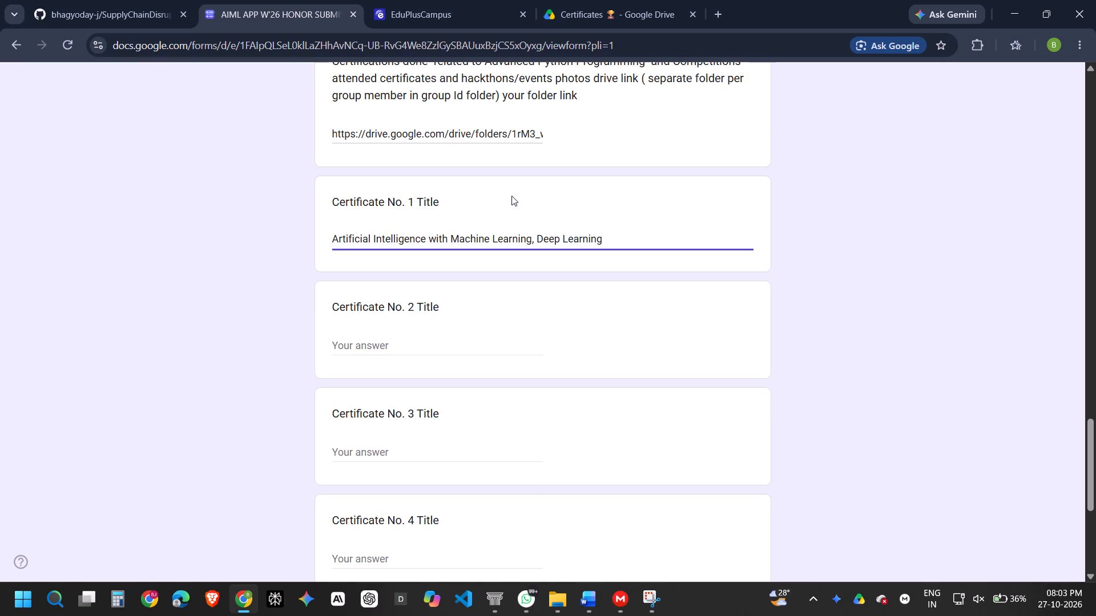
Append the issuer as "(Udemy" to the Certificate No. 1 title, moving the form's browser tab beside the Drive tab.
left_click(606, 242)
key("space")
key("shift+parenleft")
left_click(603, 29)
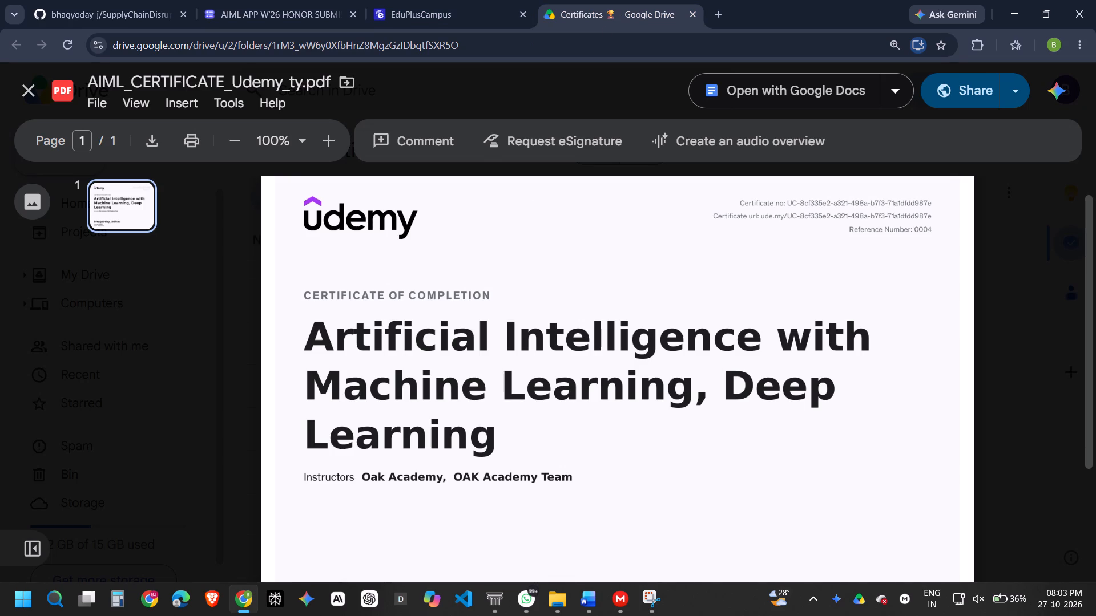
left_click_drag(312, 224, 444, 216)
left_click_drag(444, 216, 331, 212)
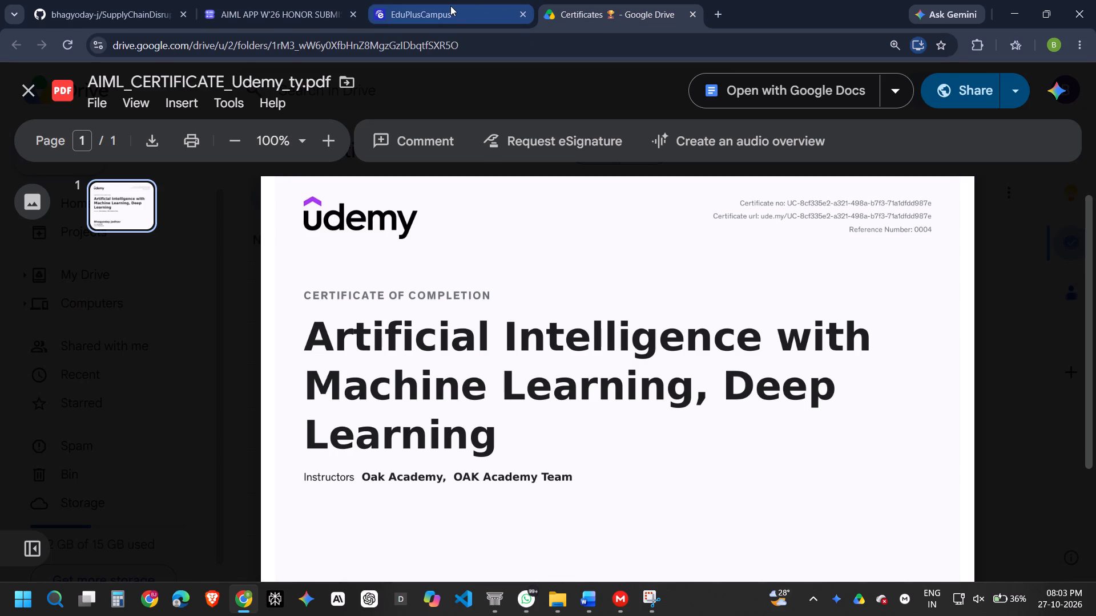
left_click(450, 6)
left_click(294, 0)
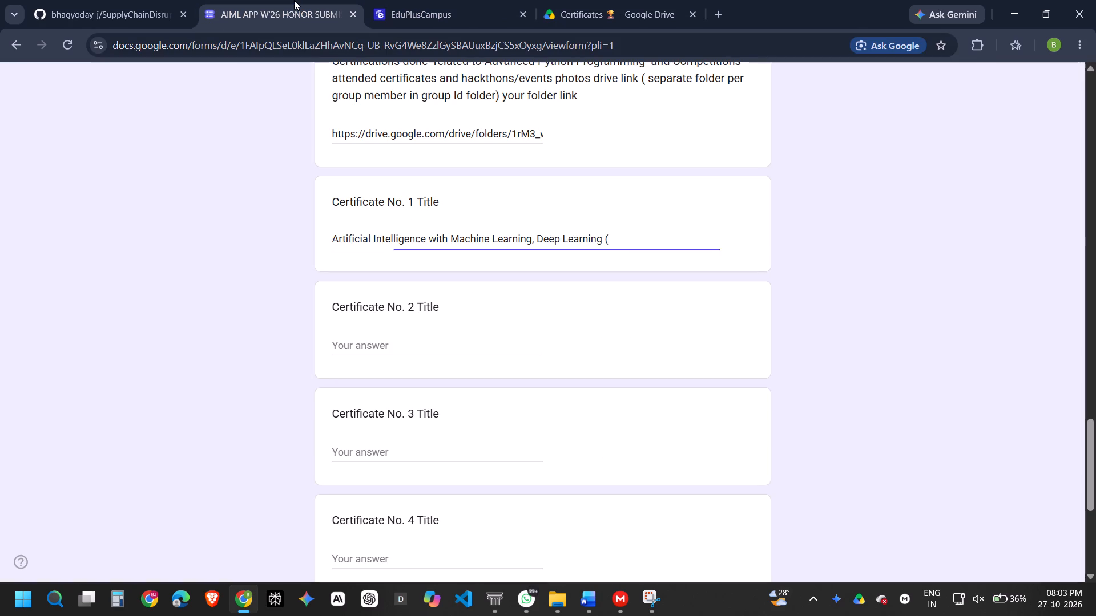
left_click_drag(294, 0, 391, 1)
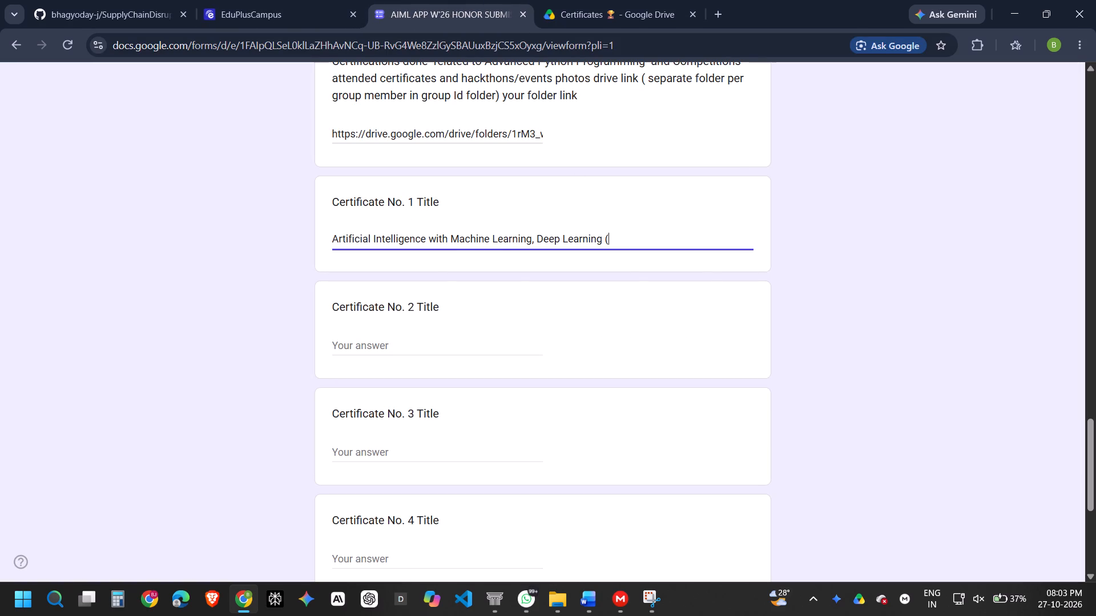
type("Udemy")
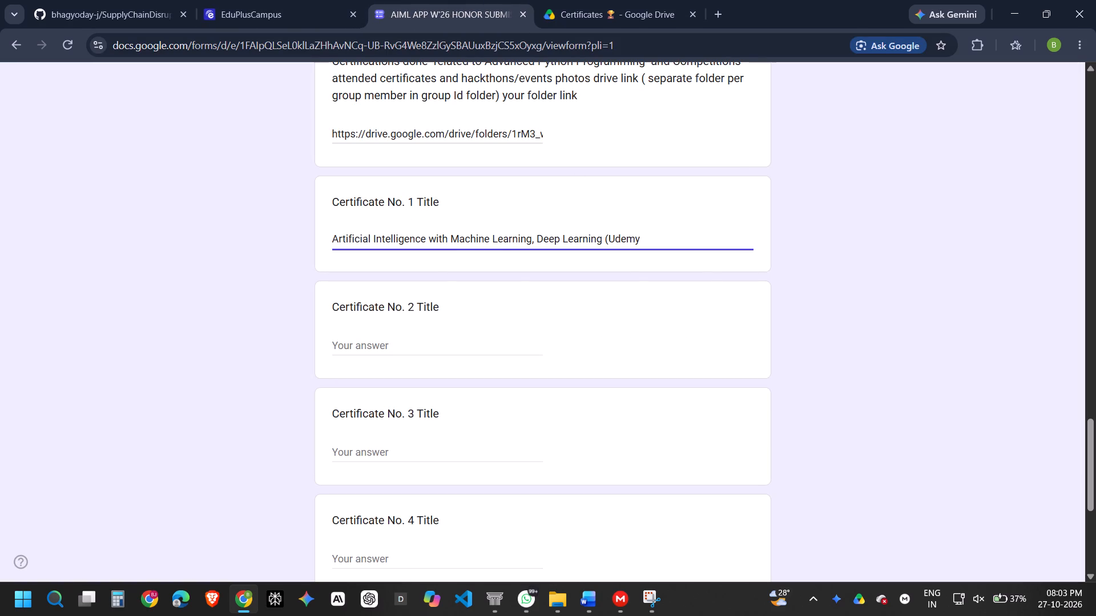
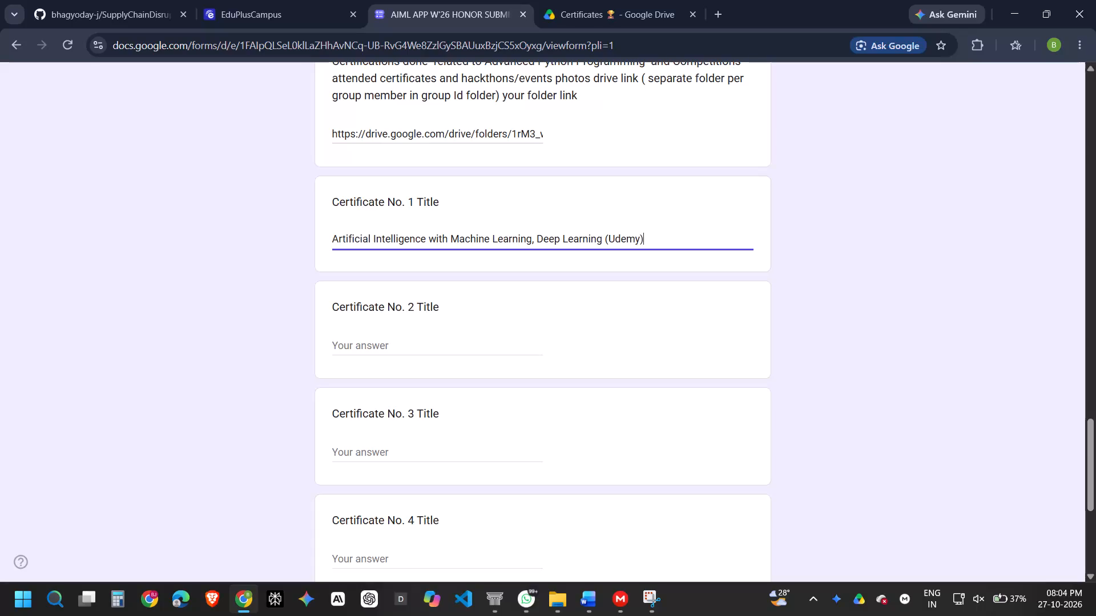
Close the Udemy certificate preview in Drive and open adobe hakathon.pdf from the Certificates folder.
left_click(568, 2)
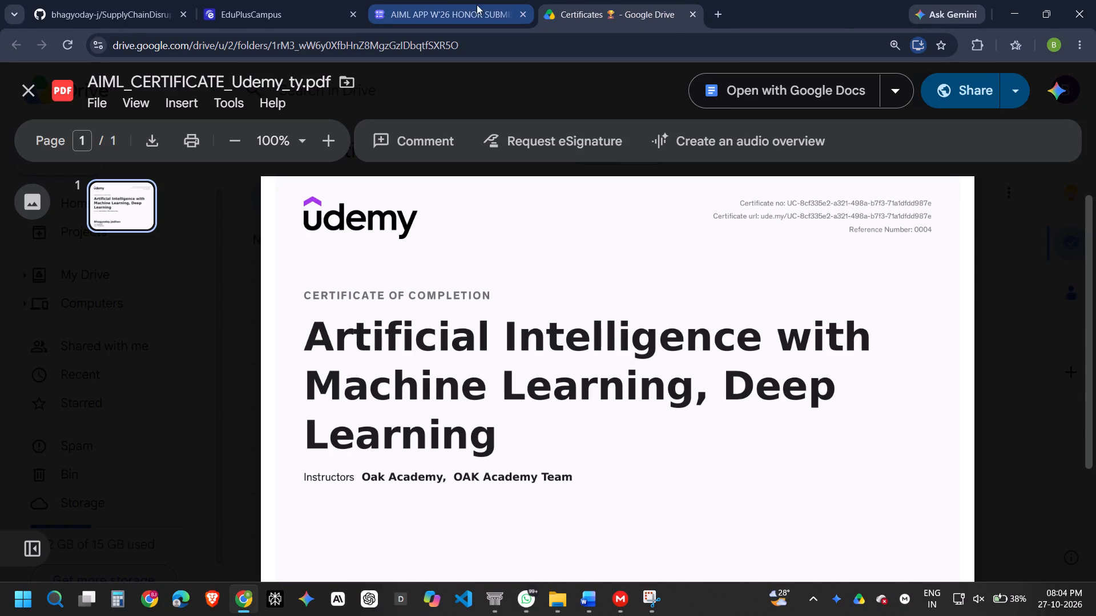
left_click(441, 3)
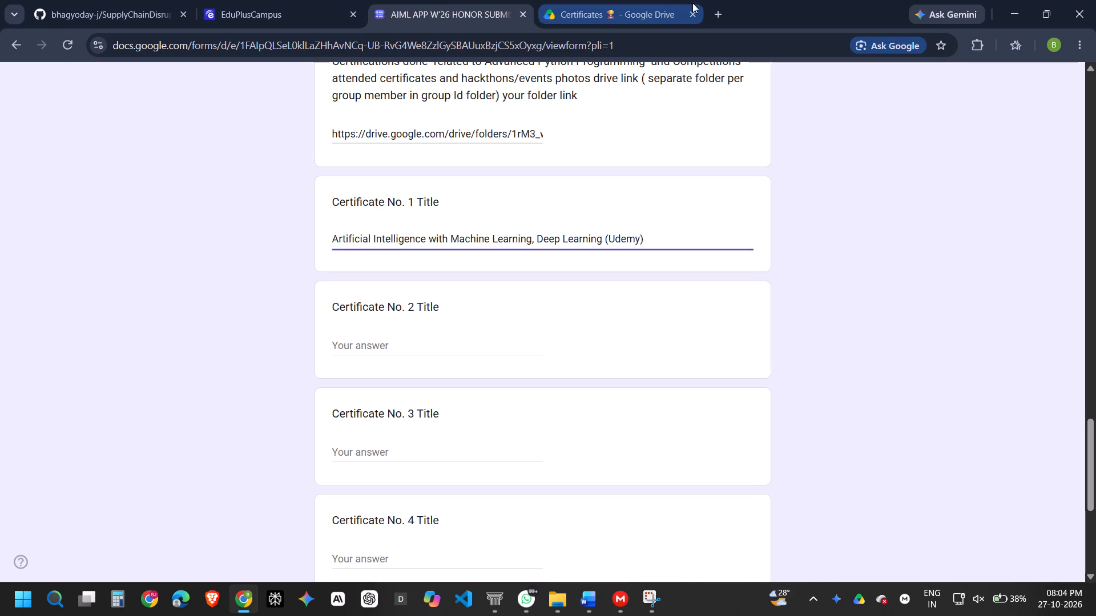
left_click(646, 17)
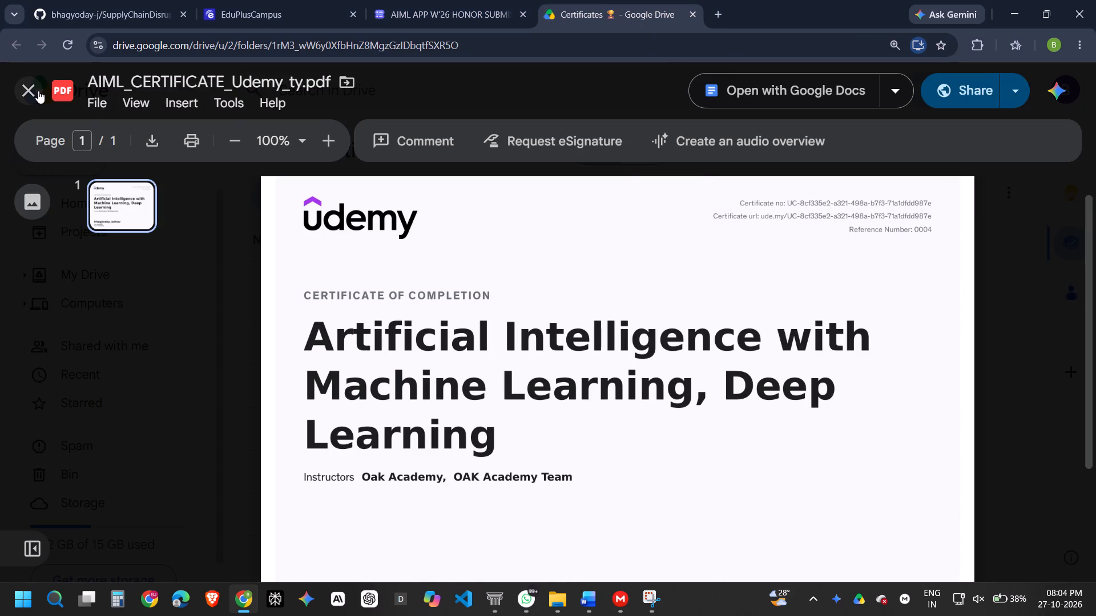
left_click(38, 91)
scroll(335, 287, "down", 1)
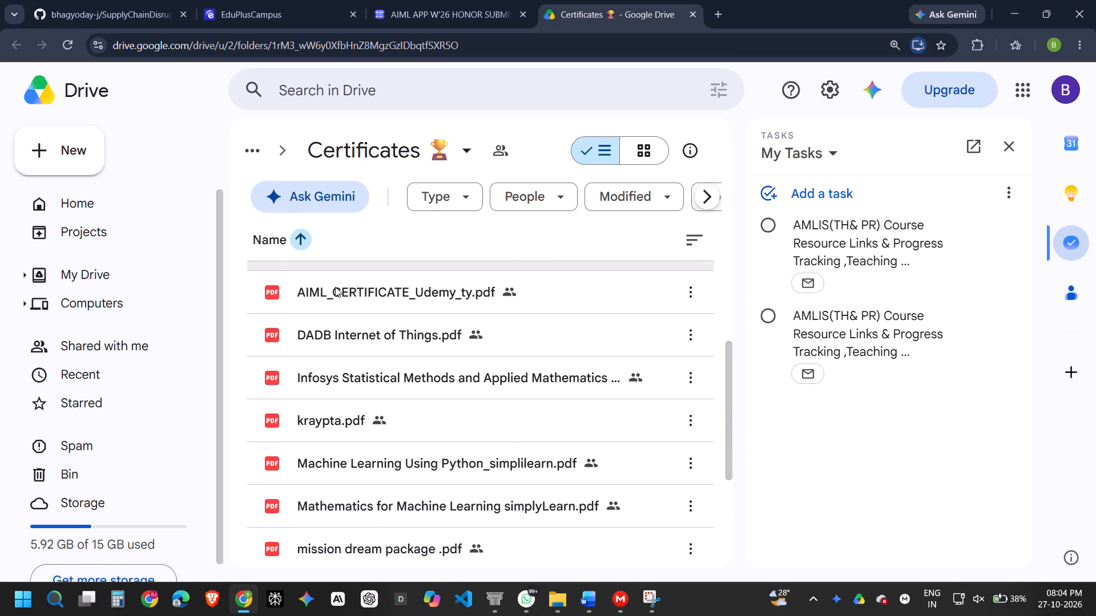
scroll(335, 287, "down", 1)
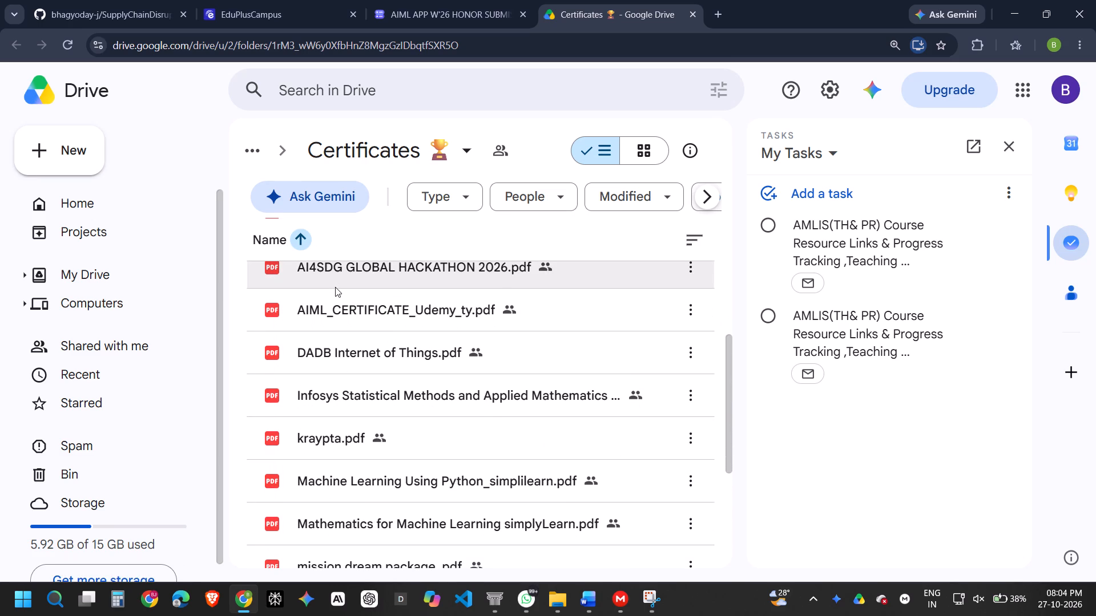
scroll(335, 287, "down", 1)
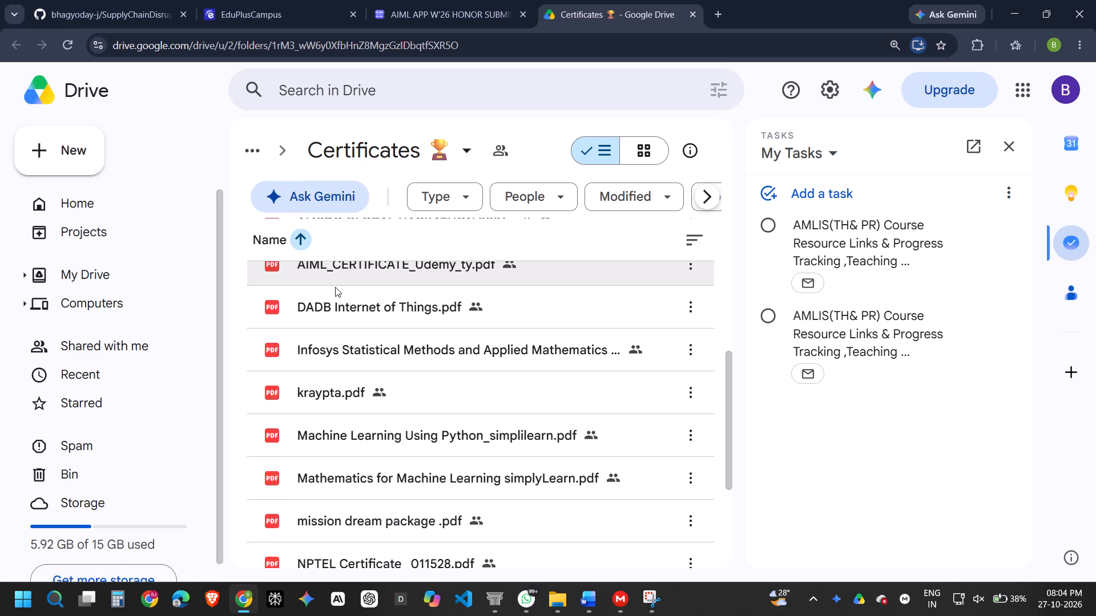
scroll(364, 451, "up", 1)
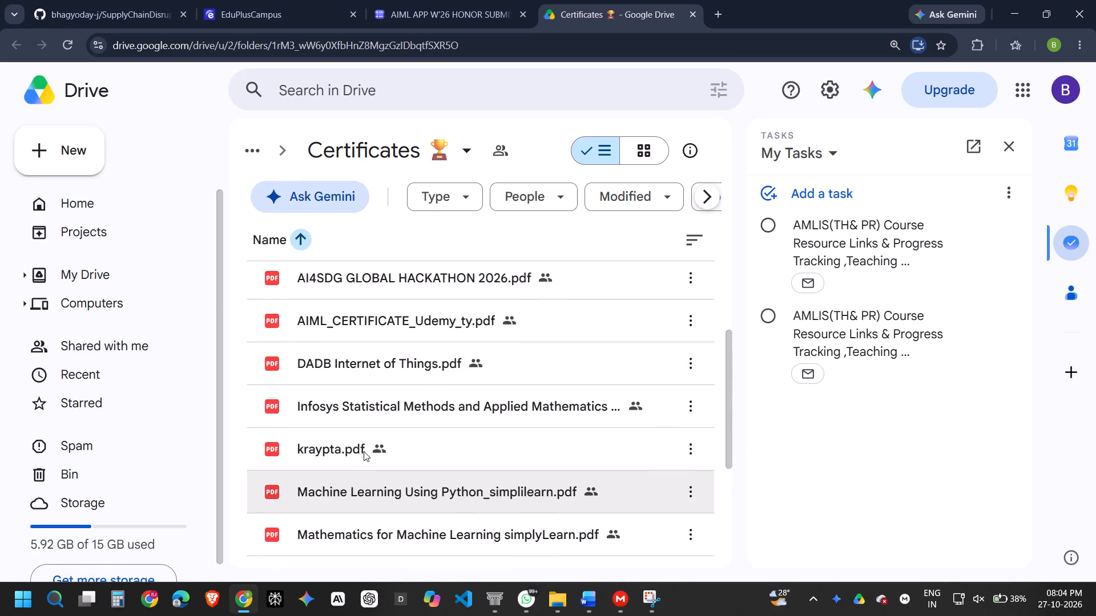
scroll(364, 451, "up", 2)
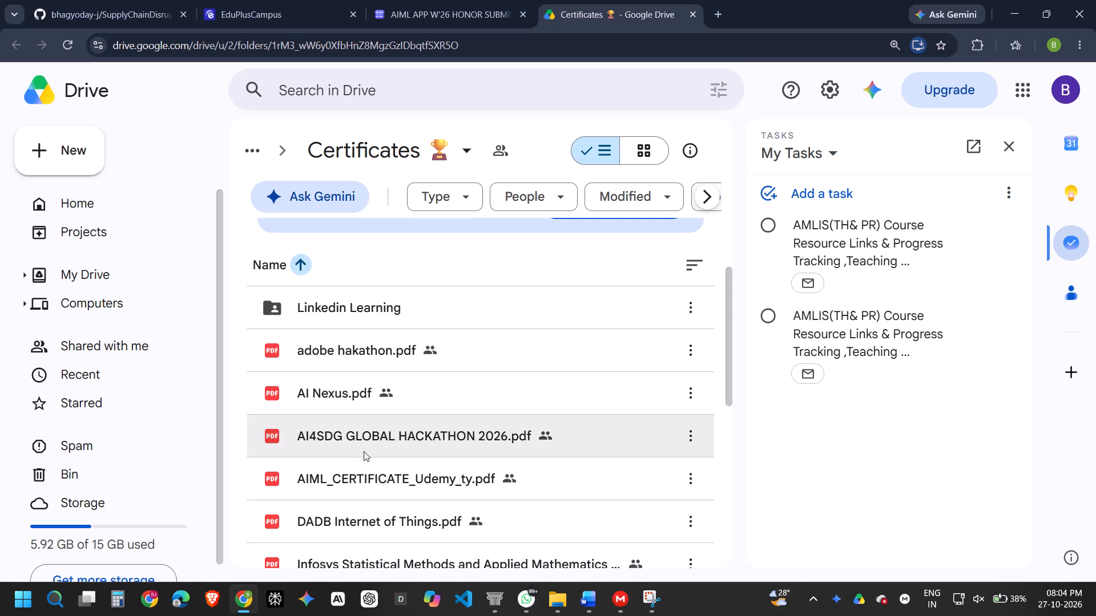
left_click(336, 349)
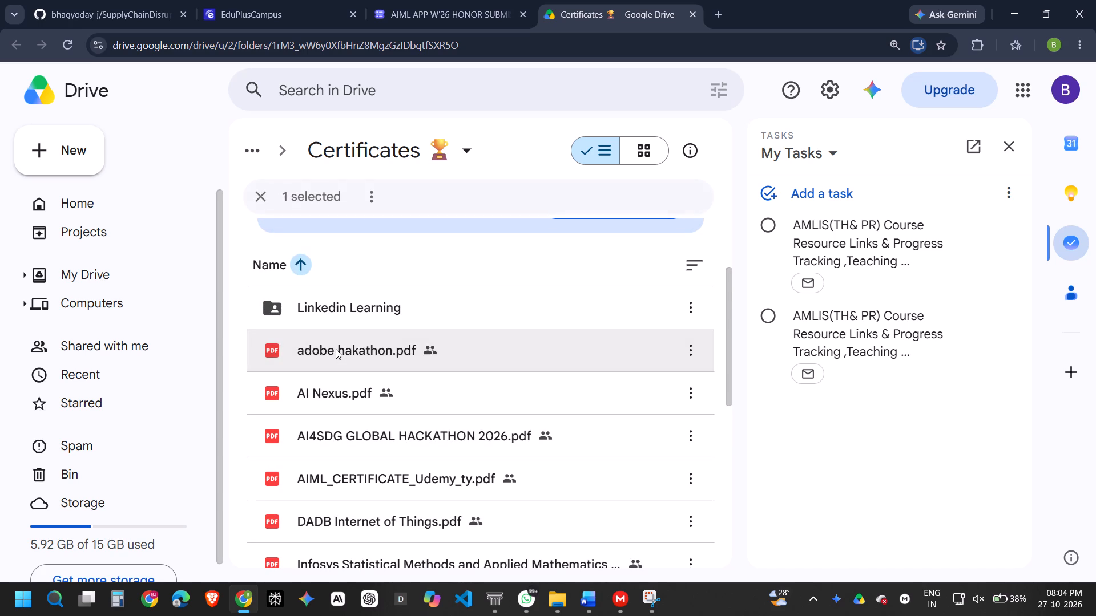
left_click(268, 206)
left_click(366, 283)
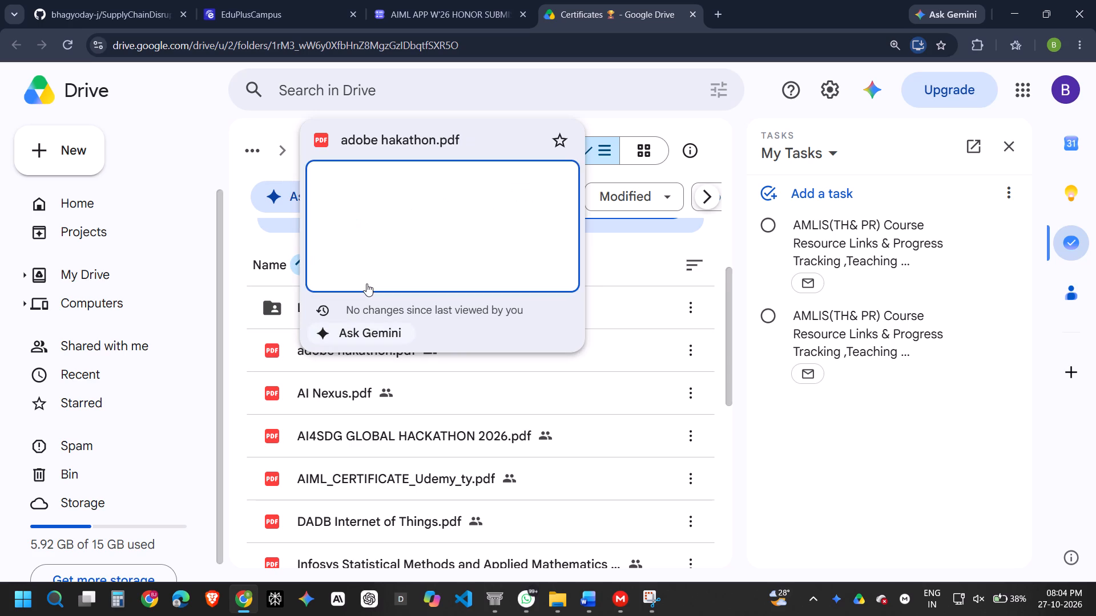
Copy the text "Adobe University Hackathon organised by Adobe." from the certificate's body paragraph.
left_click_drag(457, 382, 458, 382)
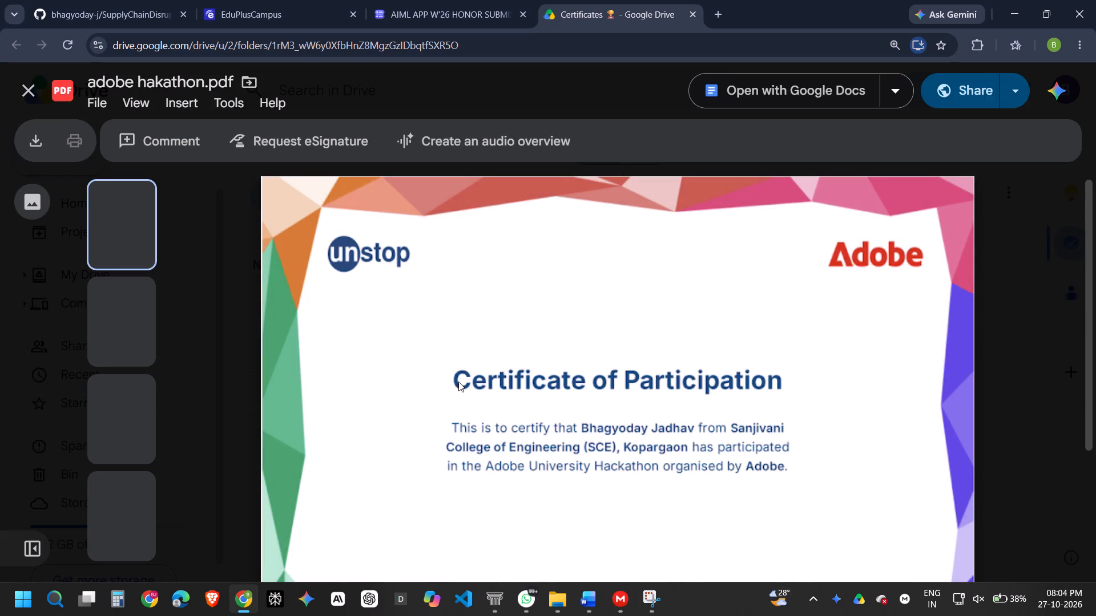
left_click_drag(458, 382, 498, 380)
scroll(498, 380, "down", 1)
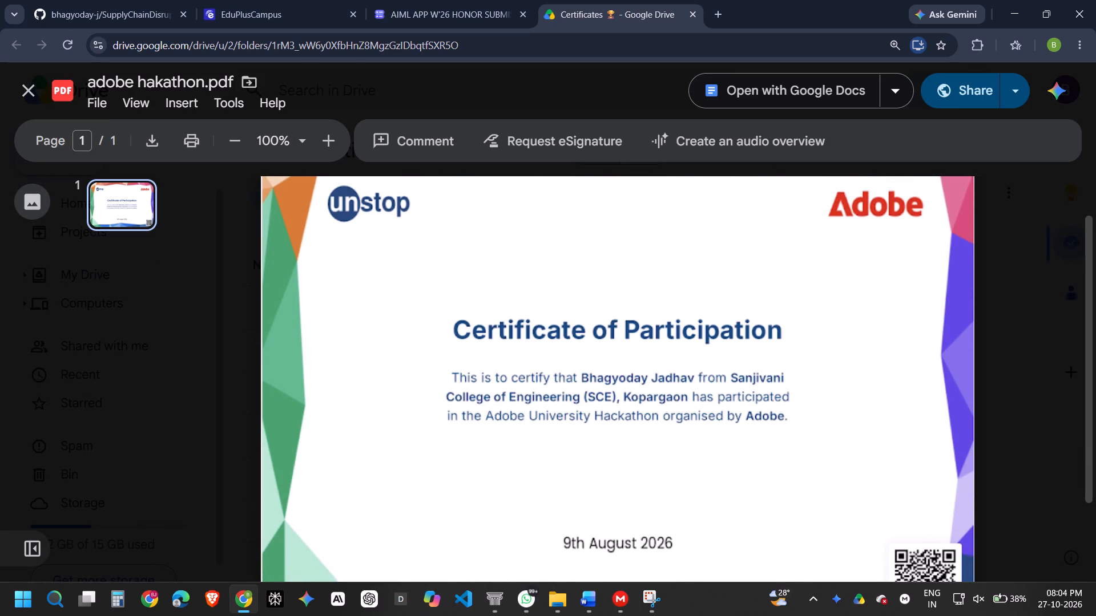
left_click_drag(451, 327, 712, 387)
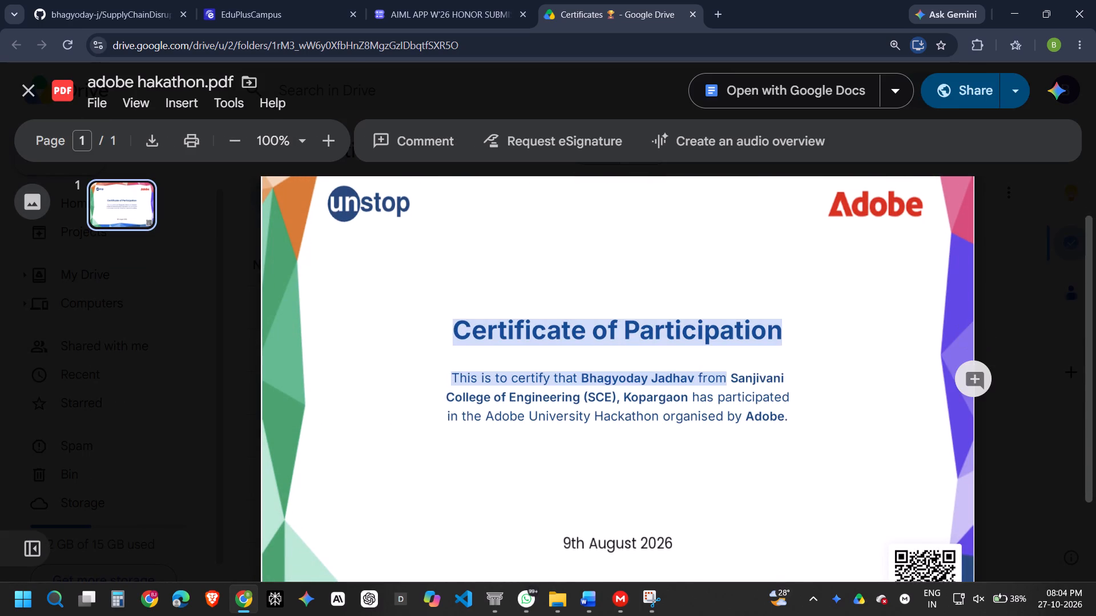
left_click_drag(712, 387, 787, 337)
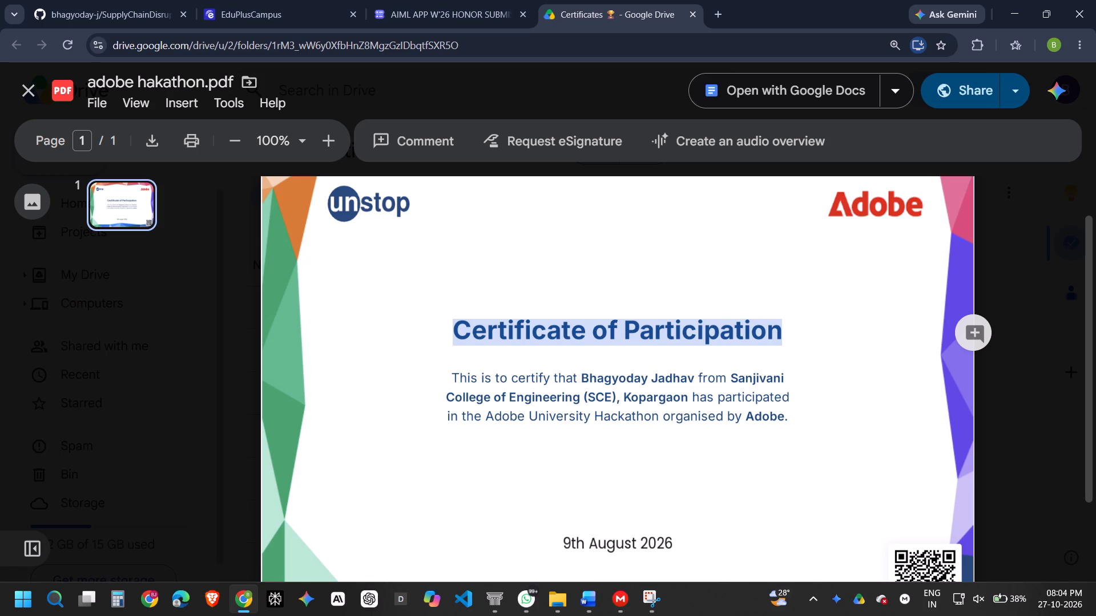
left_click_drag(485, 421, 829, 414)
key("ctrl+c")
Paste the copied text into the form's Certificate No. 2 Title and remove its final full stop.
left_click(424, 0)
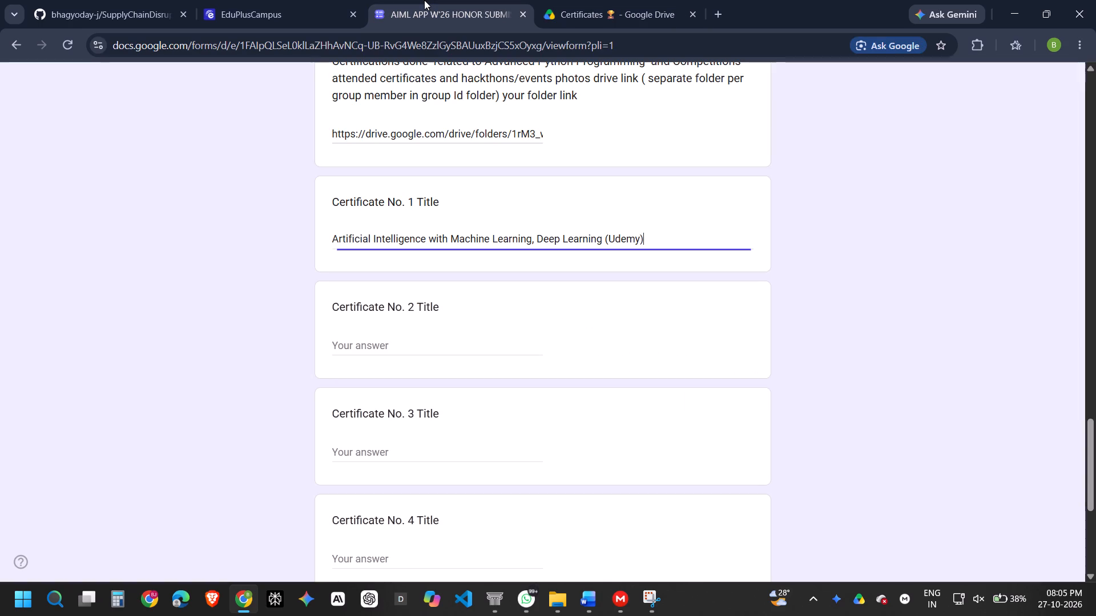
left_click(384, 346)
key("ctrl+v")
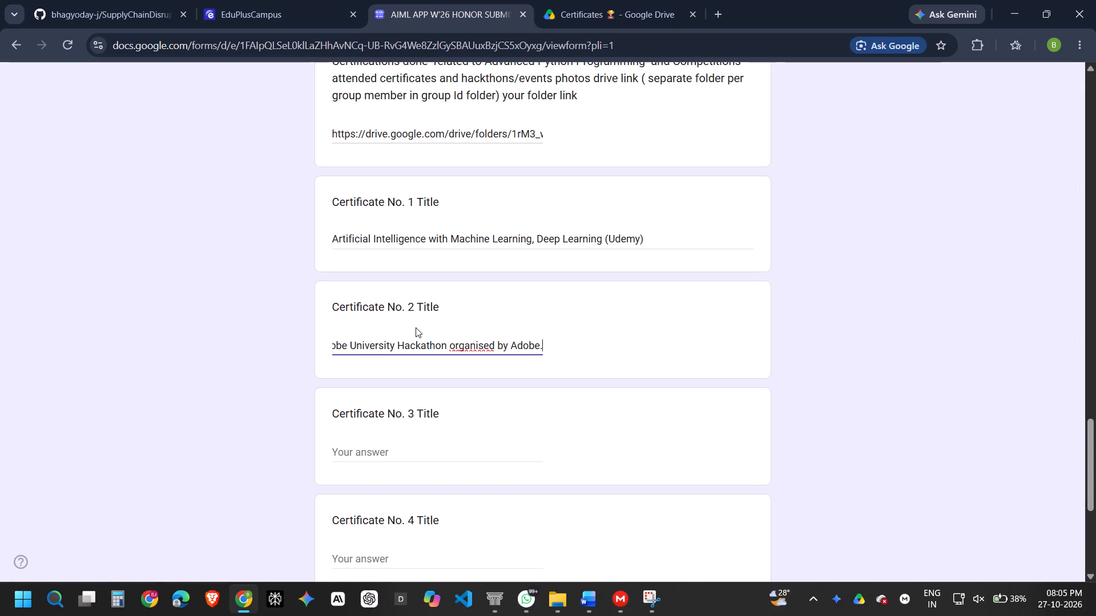
scroll(416, 327, "right", 4)
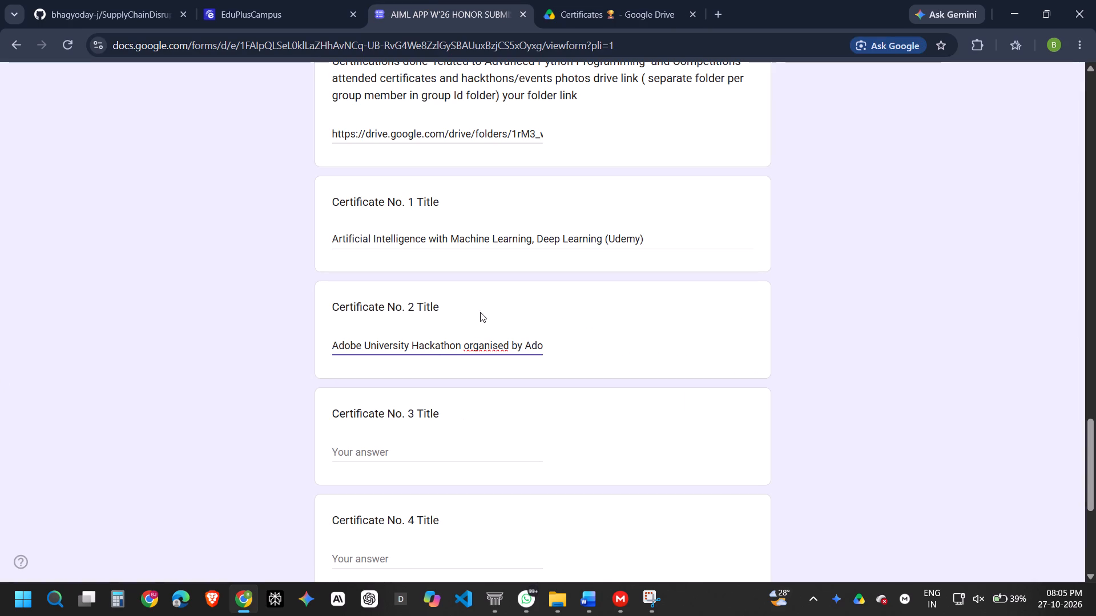
scroll(463, 341, "left", 3)
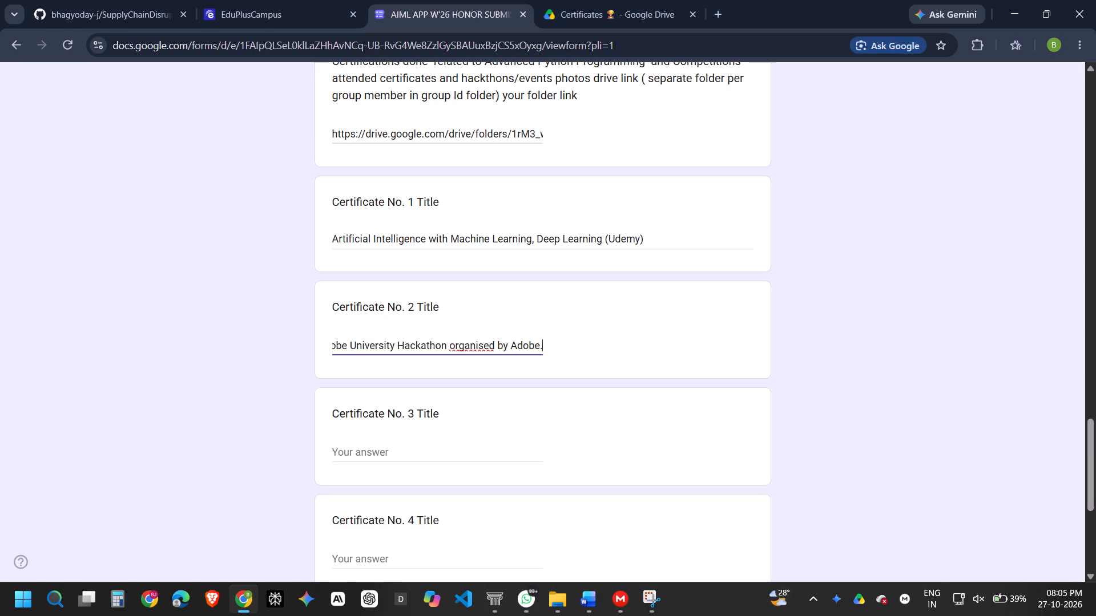
key("BackSpace")
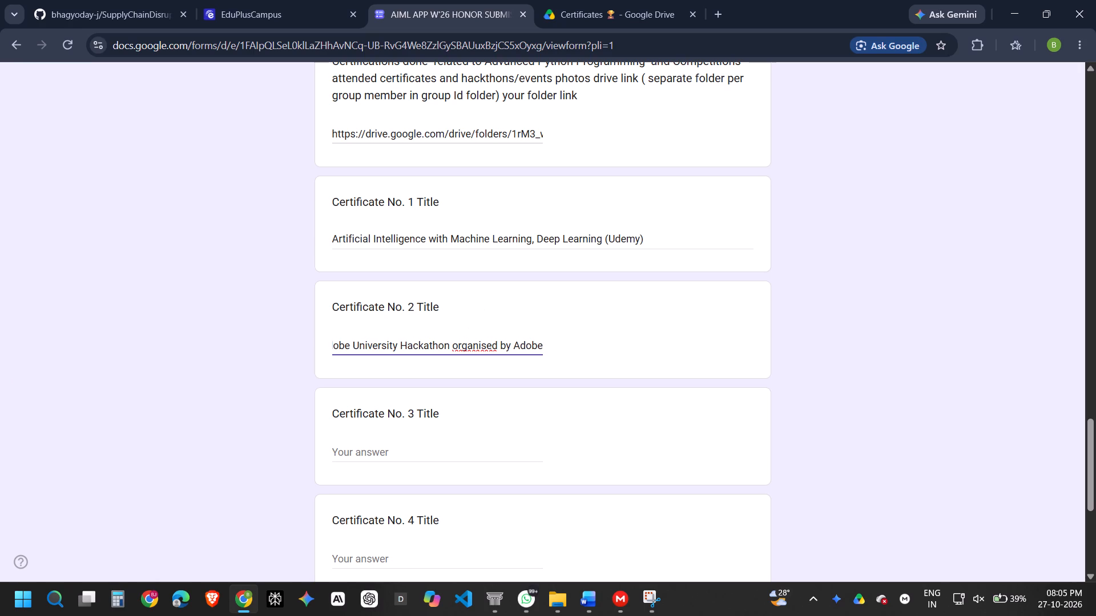
Append "(Certificate of Participation)" to the Certificate No. 2 title, copying the words from the Adobe certificate's heading.
key("shift+parenleft")
left_click(648, 0)
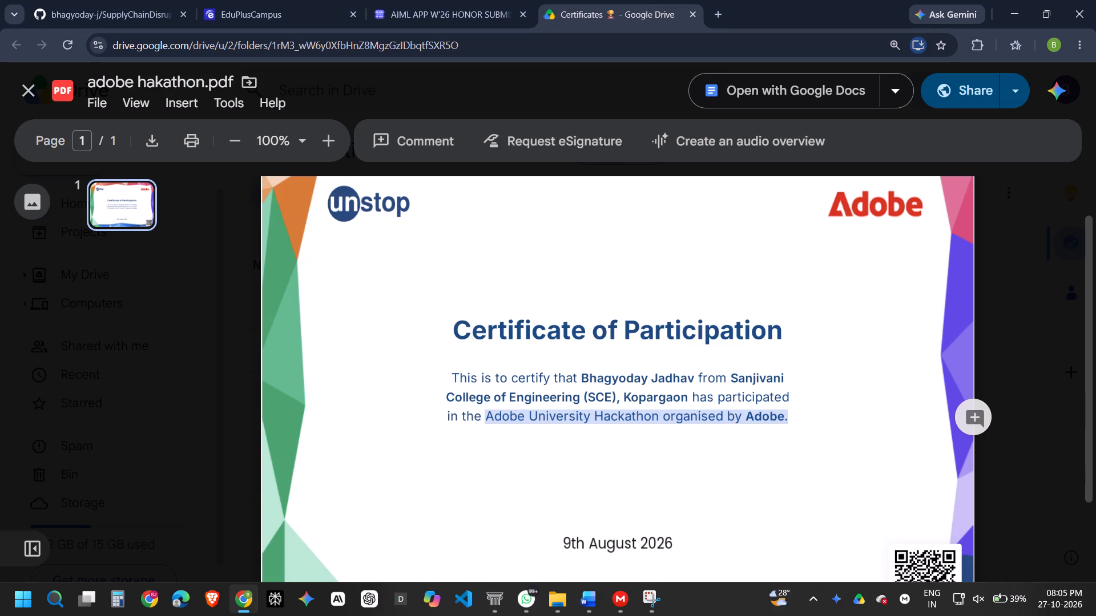
left_click_drag(454, 329, 732, 309)
key("ctrl+c")
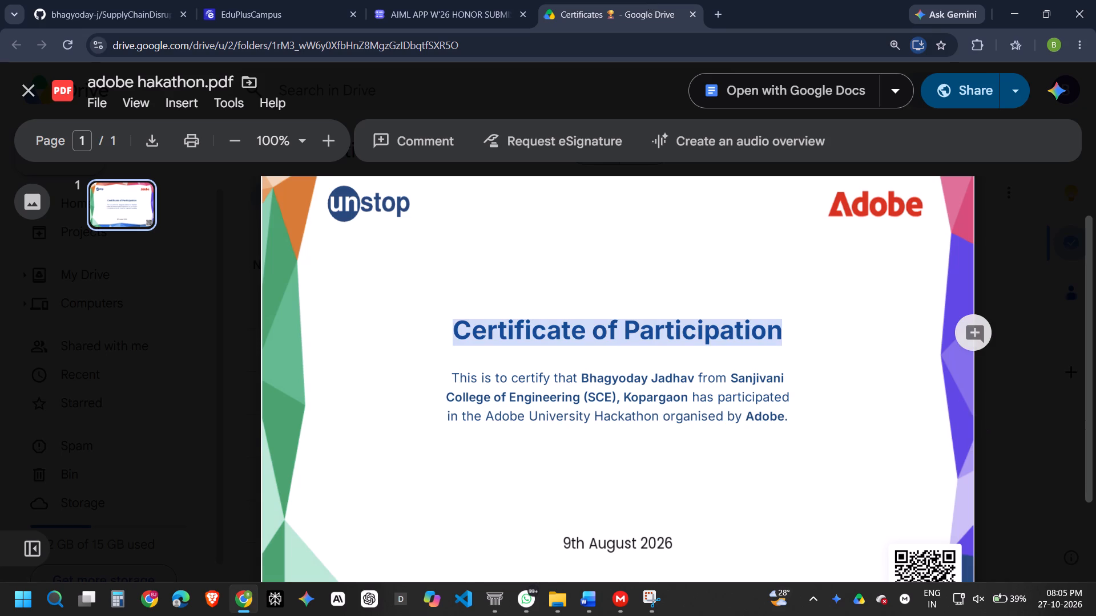
left_click(418, 12)
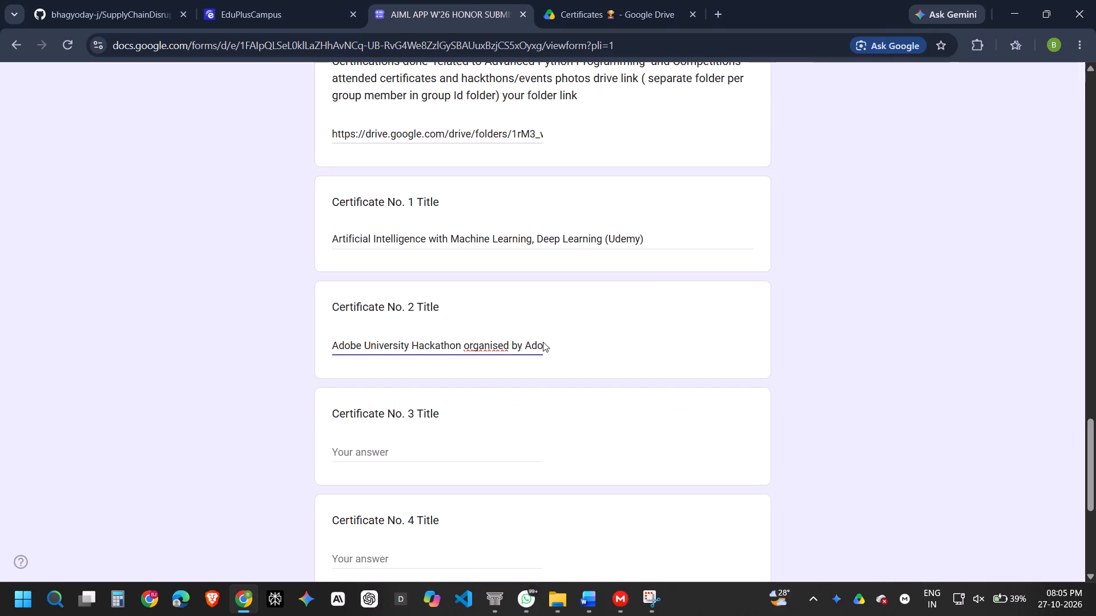
scroll(513, 337, "left", 8)
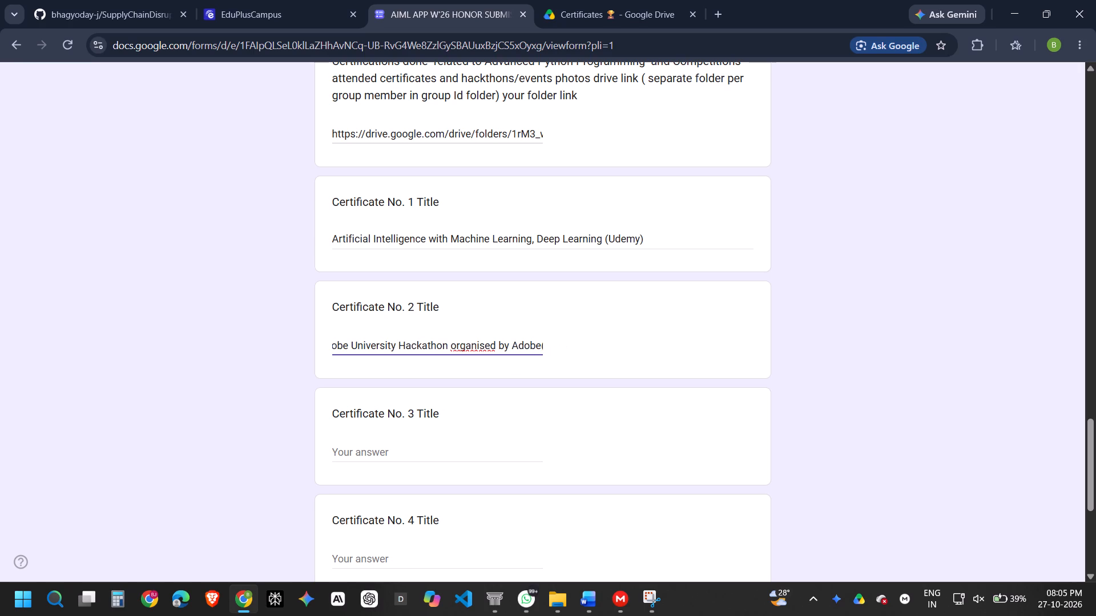
scroll(505, 339, "left", 1)
key("ctrl+v")
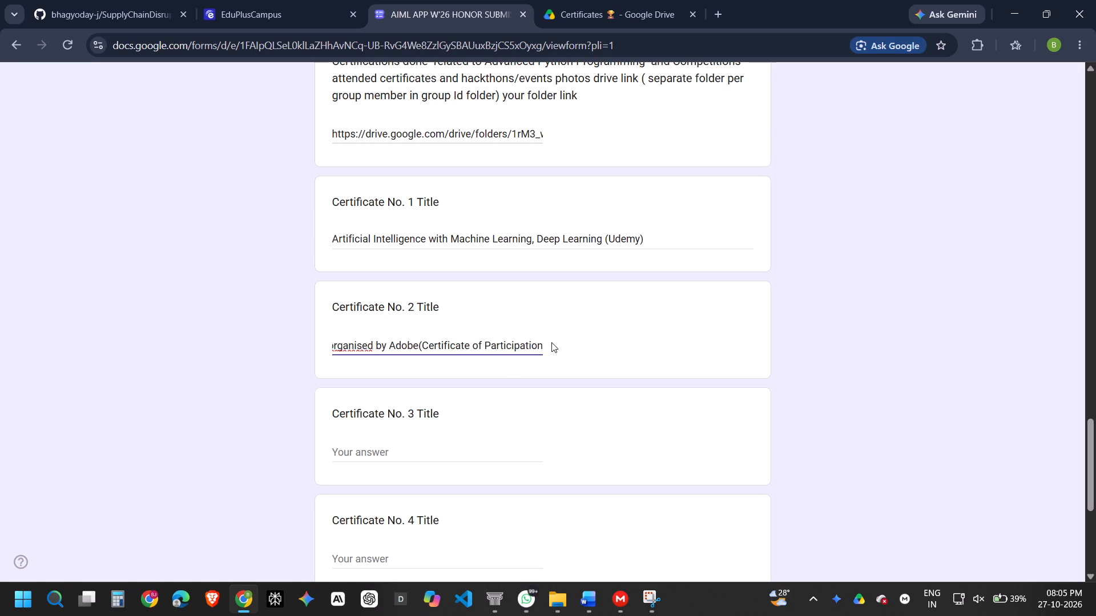
key("shift+parenright")
Return to Drive, close the Adobe certificate preview and open kraypta.pdf from the Certificates folder.
scroll(518, 397, "down", 1)
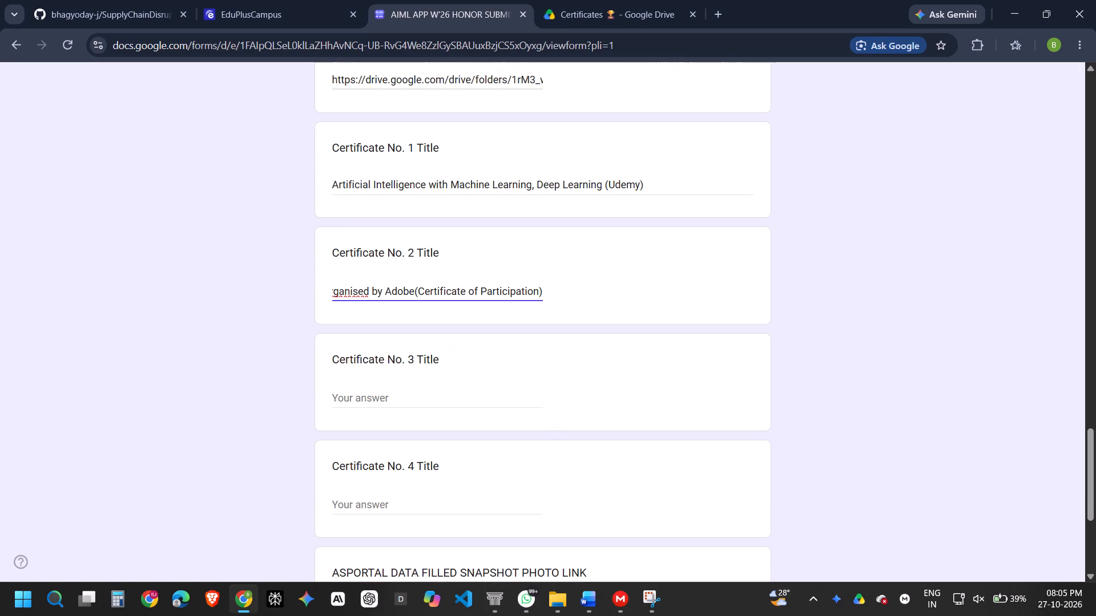
left_click(596, 0)
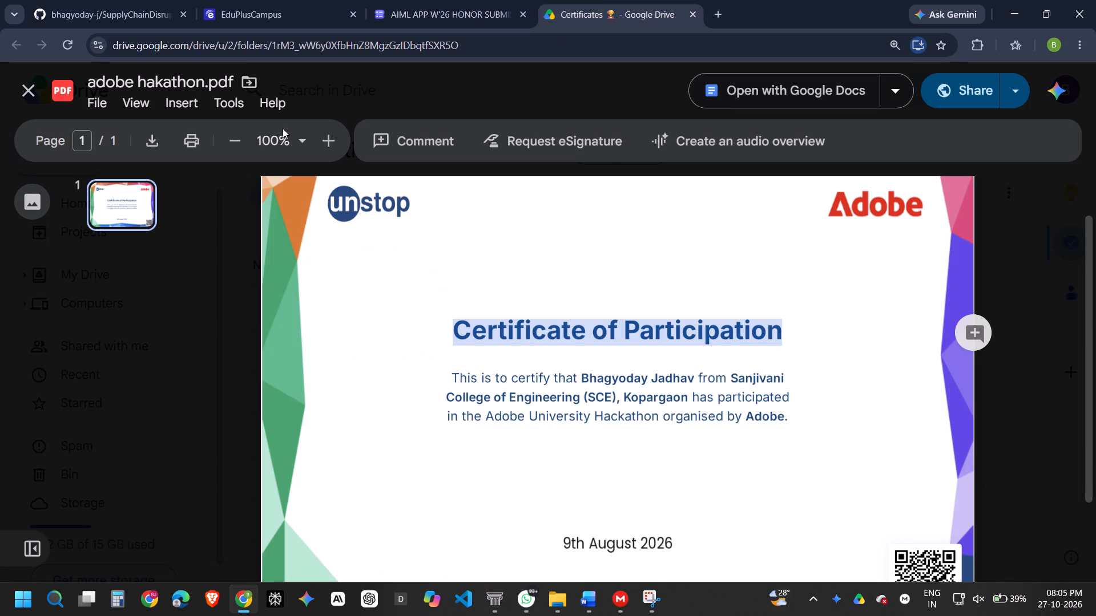
left_click(25, 87)
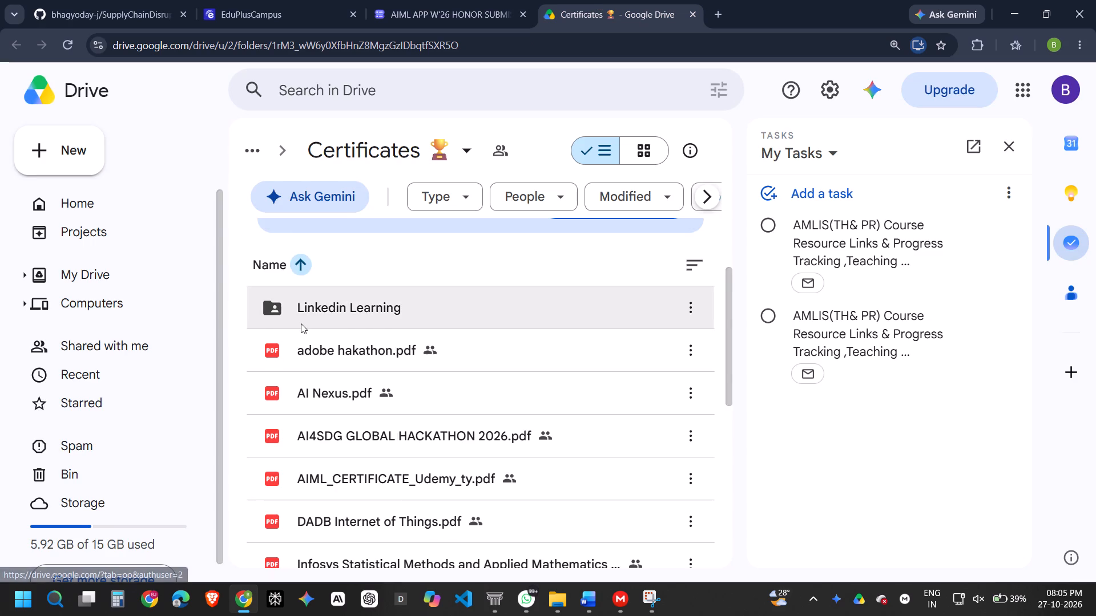
scroll(301, 323, "down", 2)
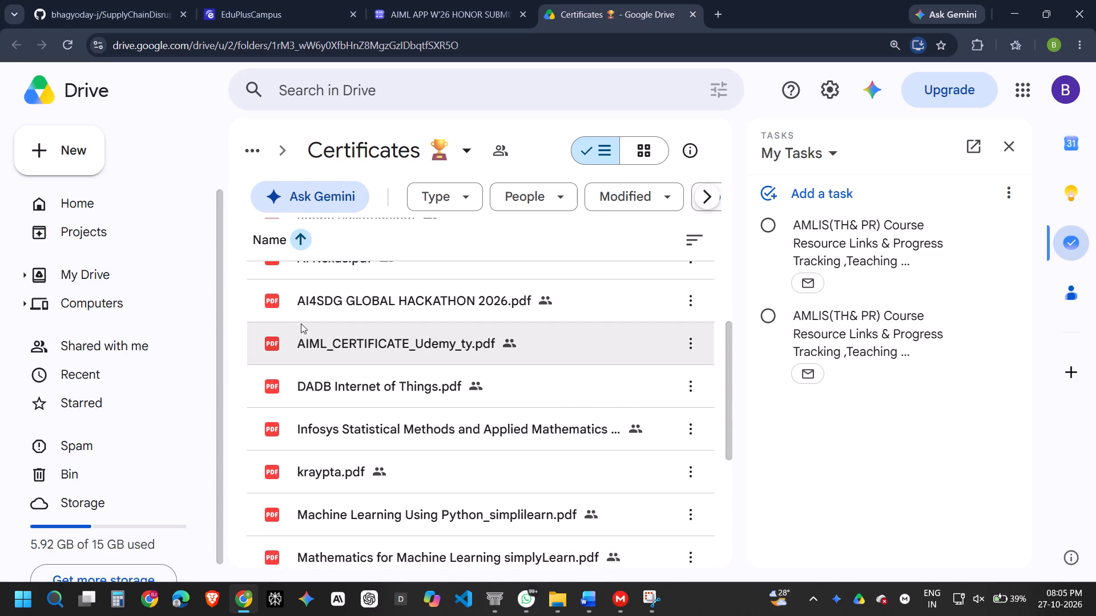
scroll(327, 383, "down", 1)
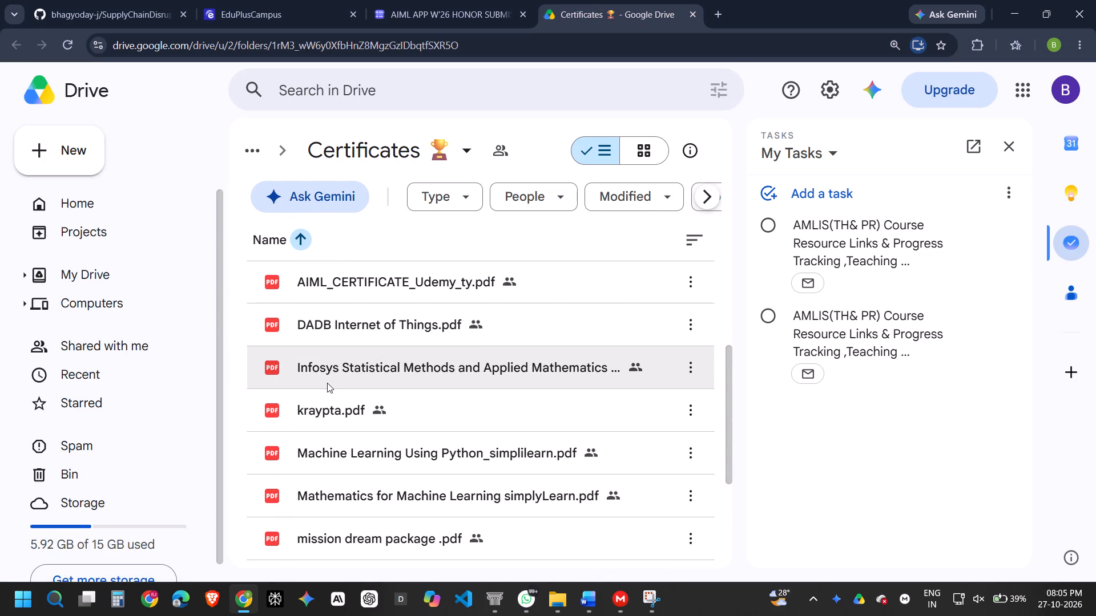
scroll(327, 383, "down", 1)
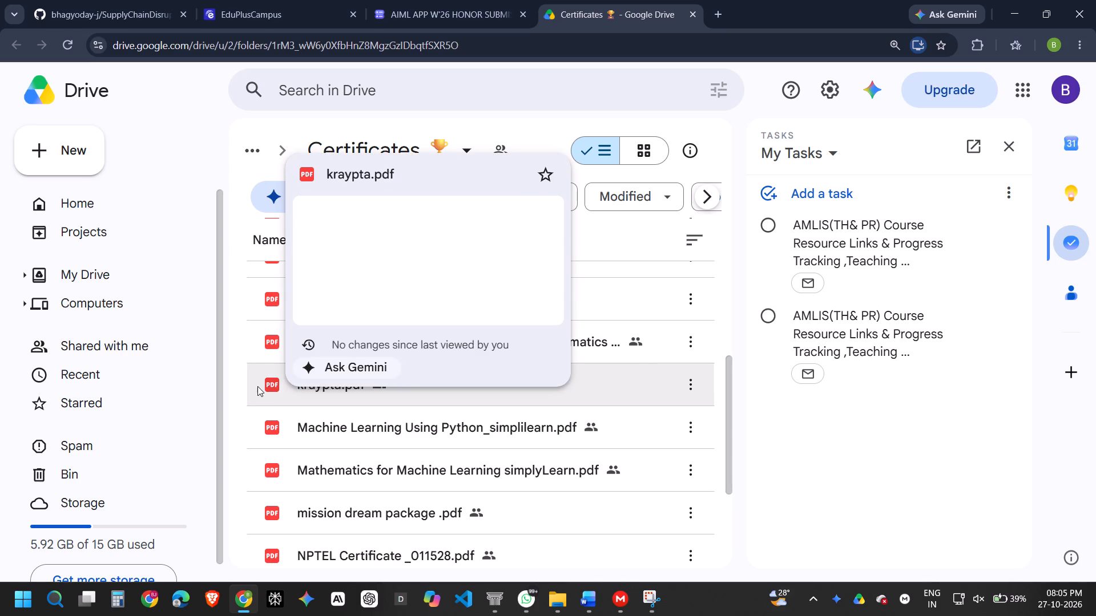
left_click(343, 274)
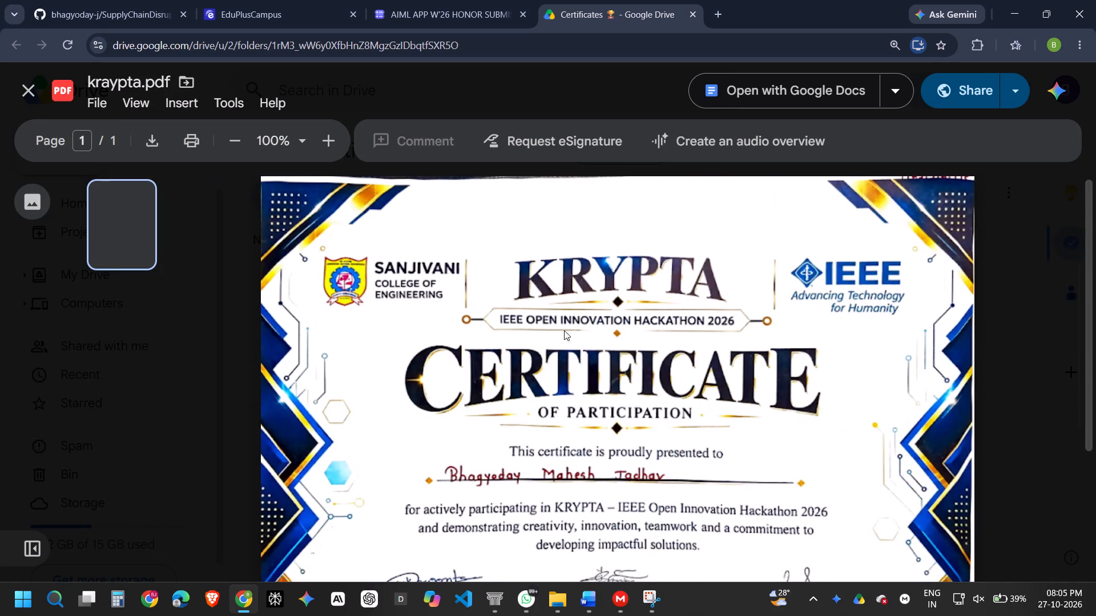
Copy the Krypta certificate's body text from "participating in KRYPTA" through "developing impactful solutions.".
left_click_drag(528, 294, 627, 294)
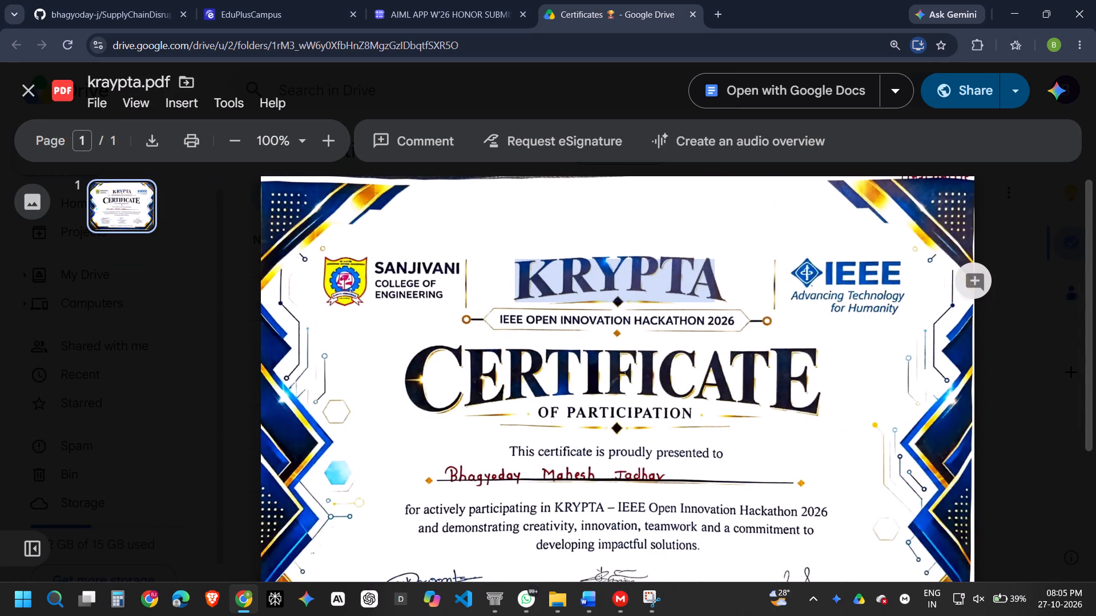
left_click_drag(627, 294, 631, 294)
scroll(686, 493, "down", 1)
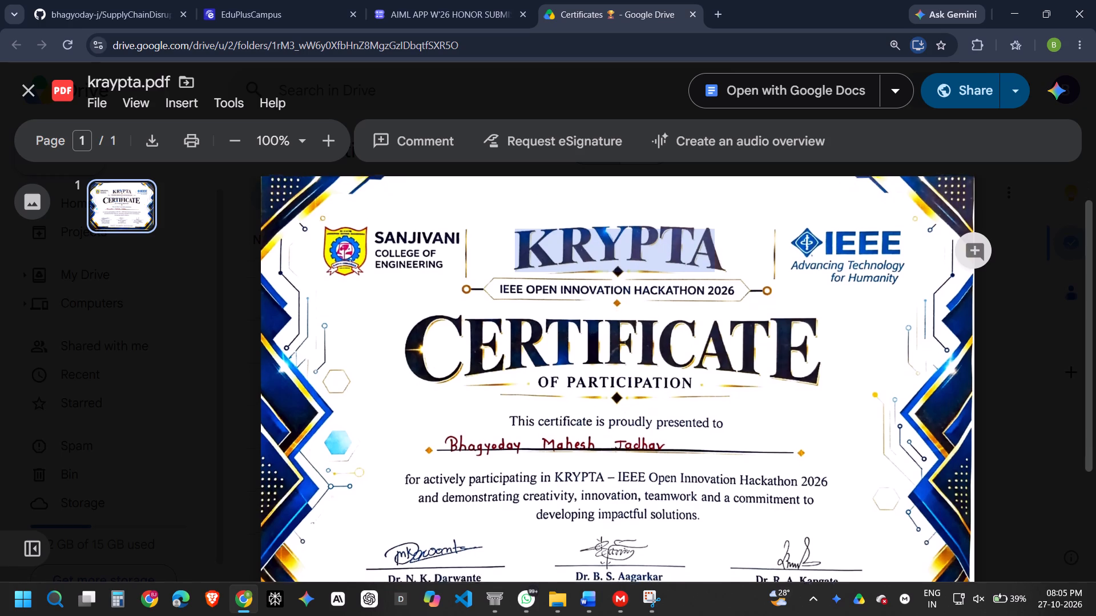
scroll(686, 493, "down", 1)
left_click(686, 493)
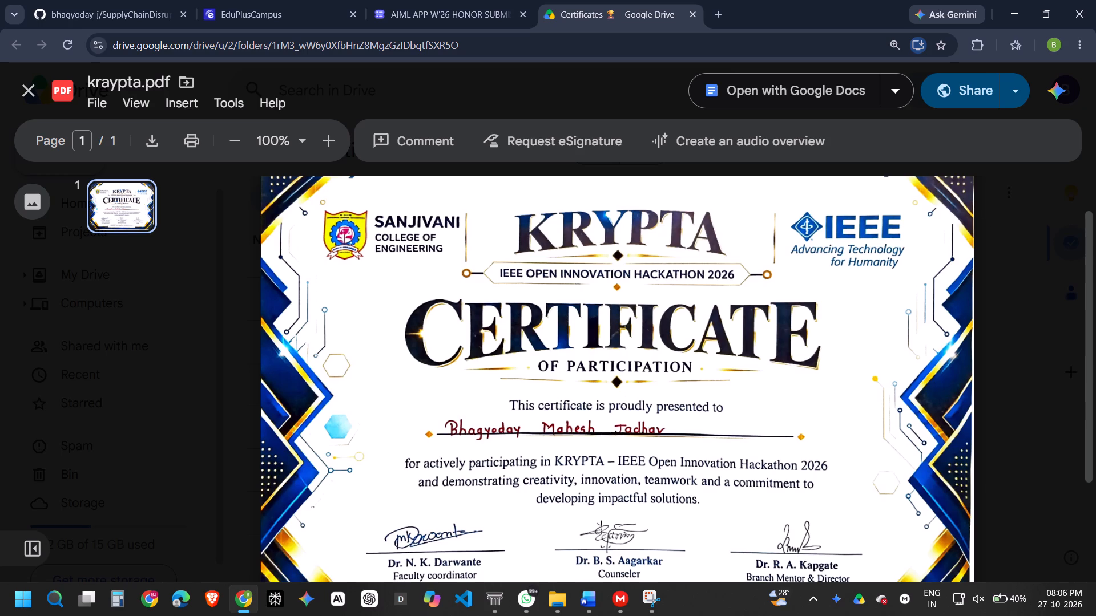
left_click_drag(469, 465, 683, 499)
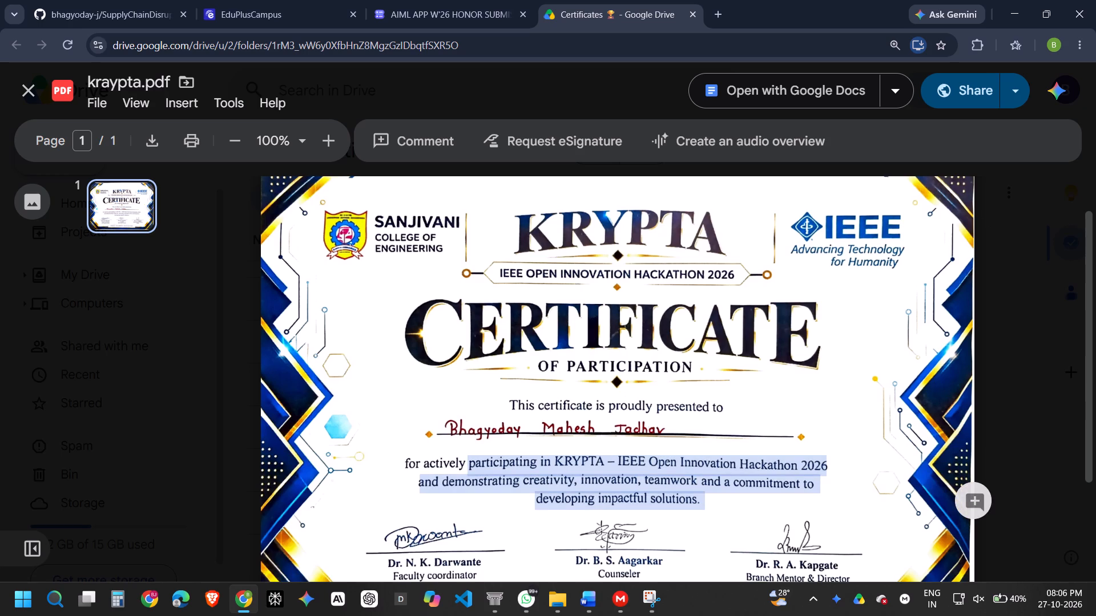
key("ctrl+c")
Paste the copied text into the form's Certificate No. 3 Title, check it along its length and remove its final full stop.
left_click(415, 0)
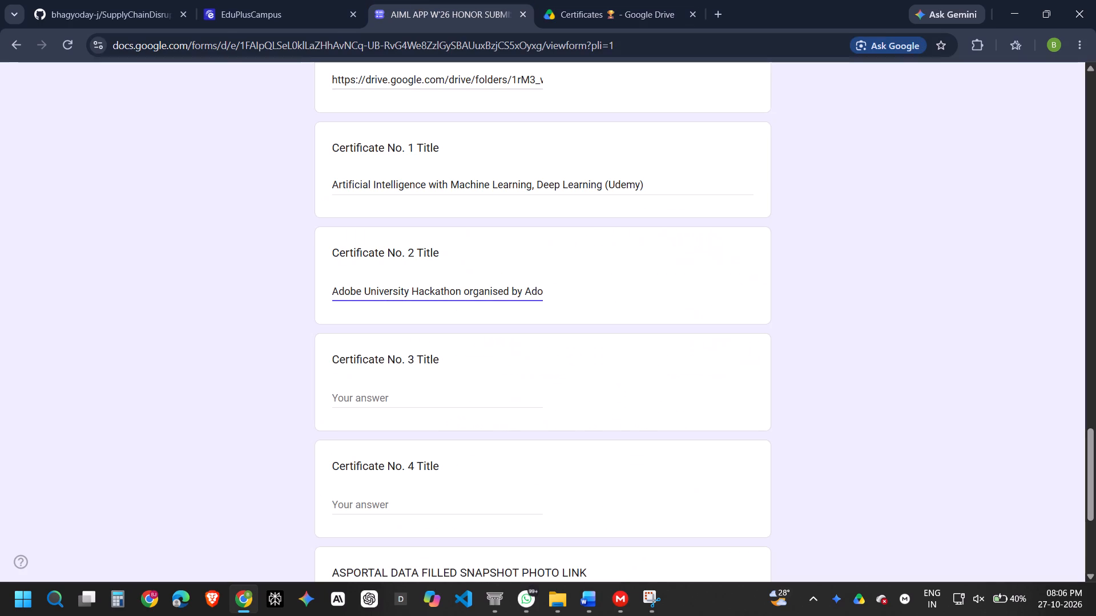
left_click(409, 391)
key("ctrl+v")
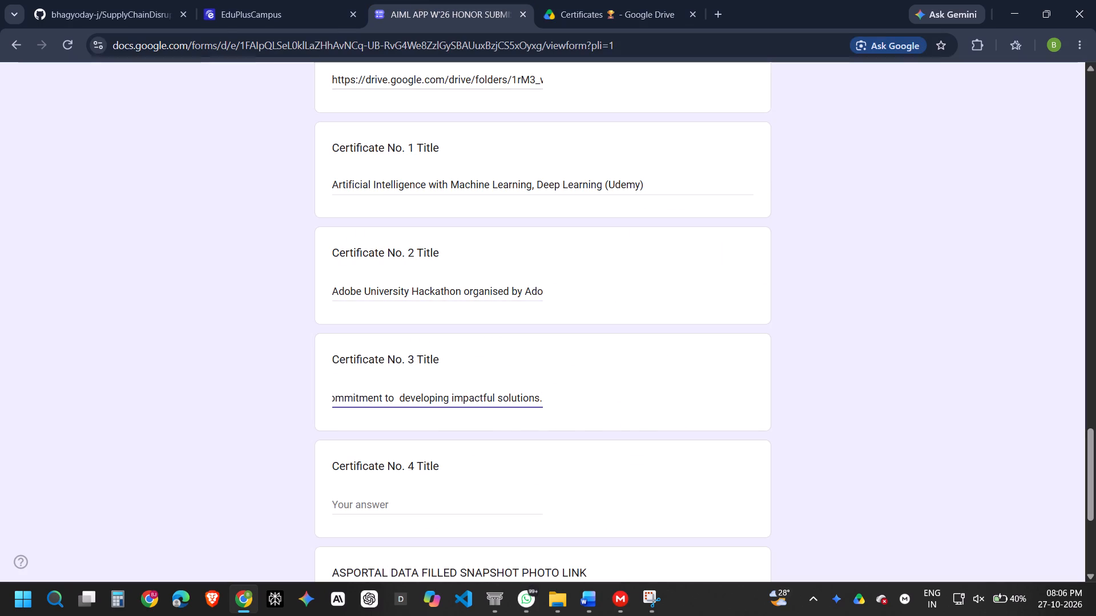
scroll(446, 397, "right", 9)
scroll(446, 397, "left", 1)
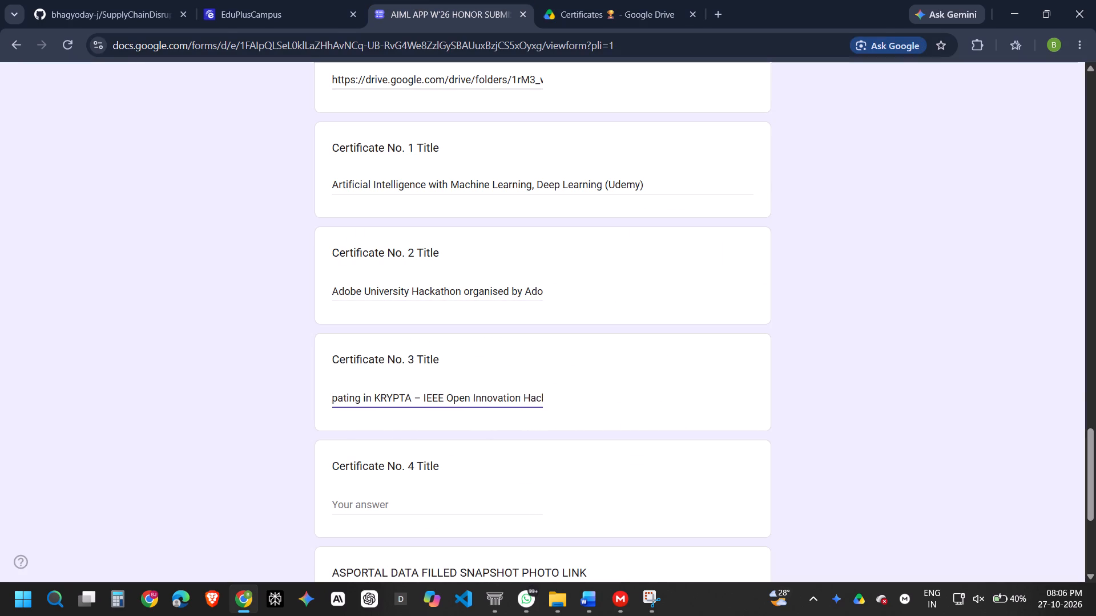
scroll(446, 397, "left", 3)
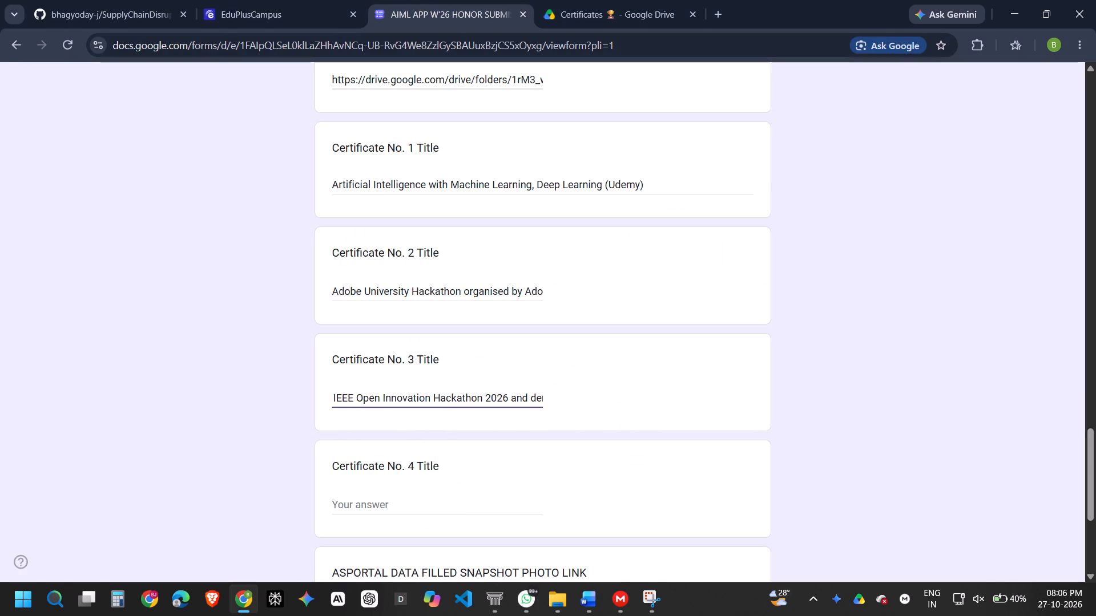
scroll(446, 397, "left", 3)
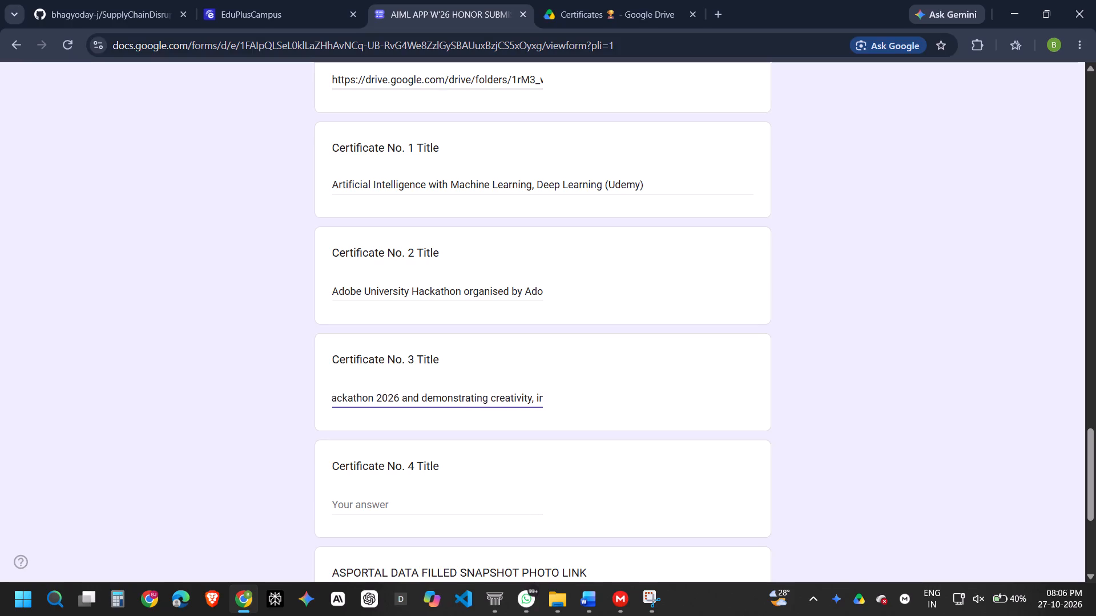
scroll(446, 397, "left", 2)
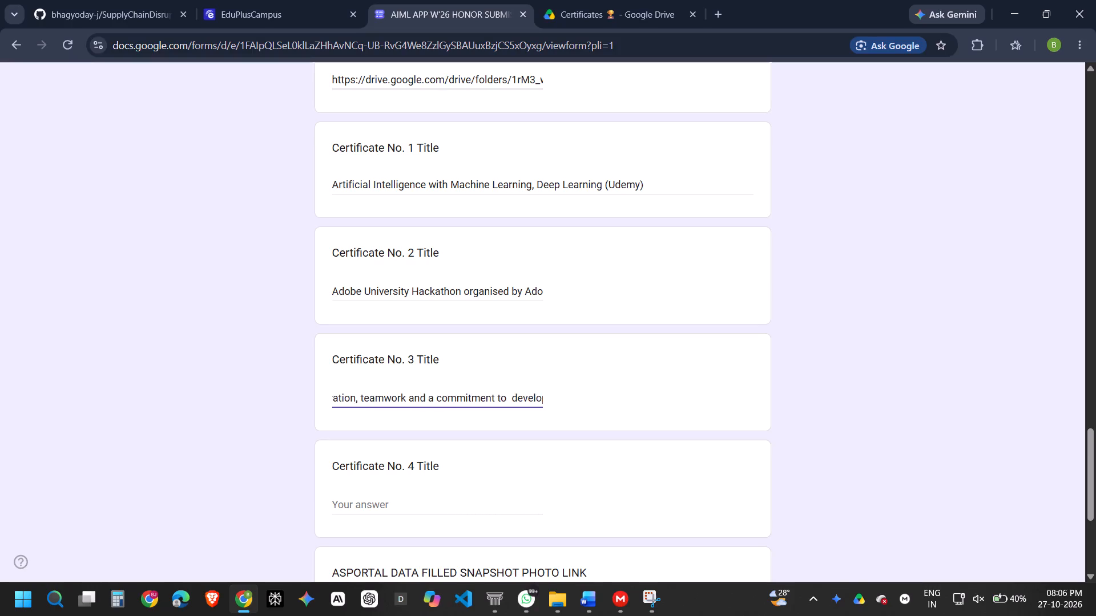
scroll(446, 397, "left", 2)
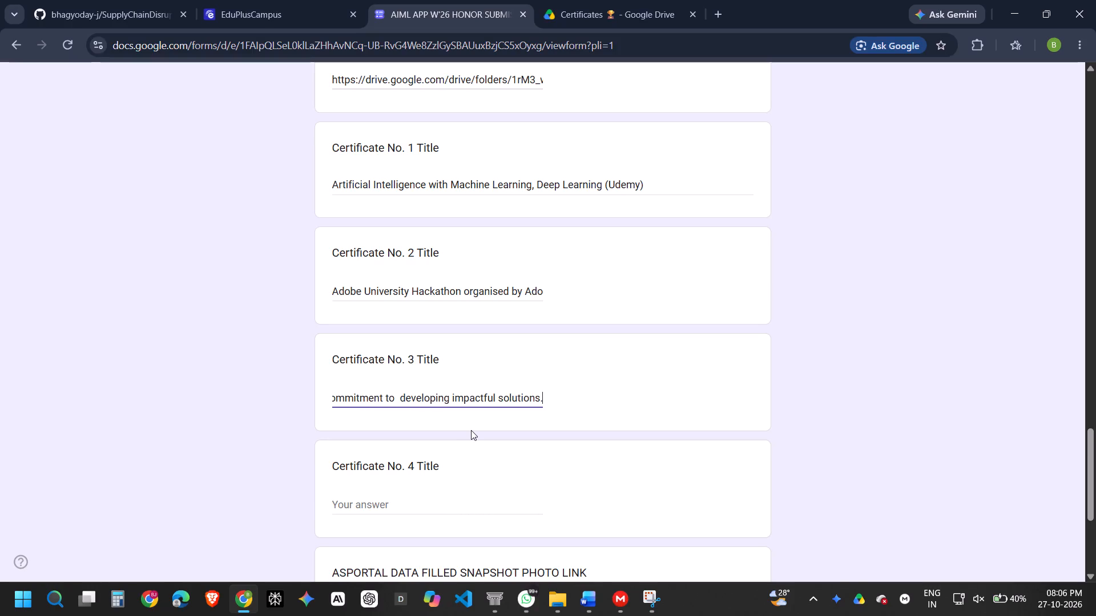
key("BackSpace")
scroll(474, 444, "down", 1)
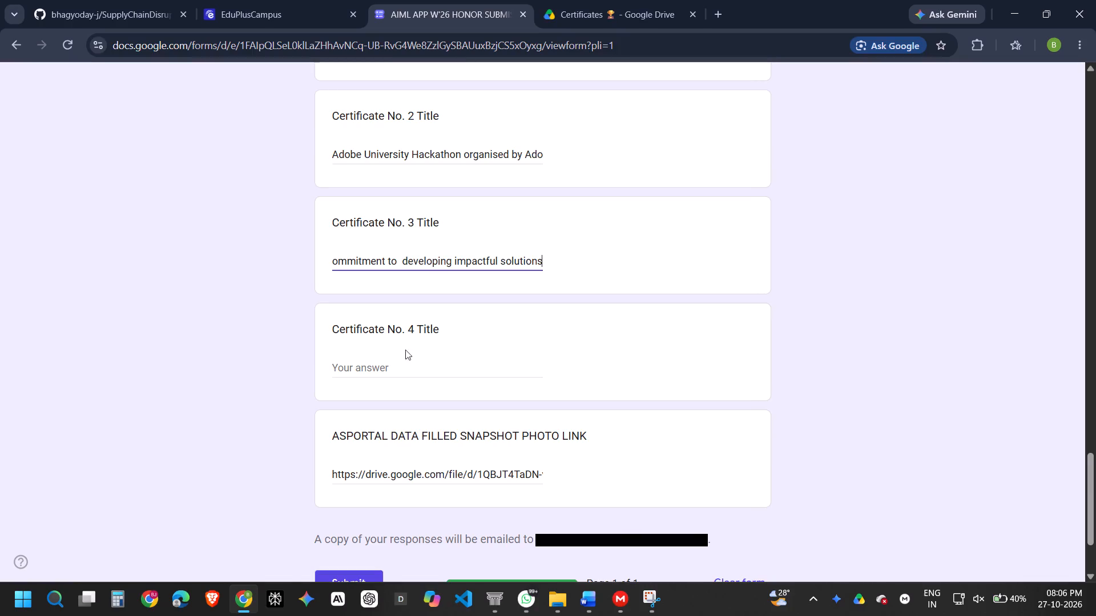
scroll(485, 273, "left", 2)
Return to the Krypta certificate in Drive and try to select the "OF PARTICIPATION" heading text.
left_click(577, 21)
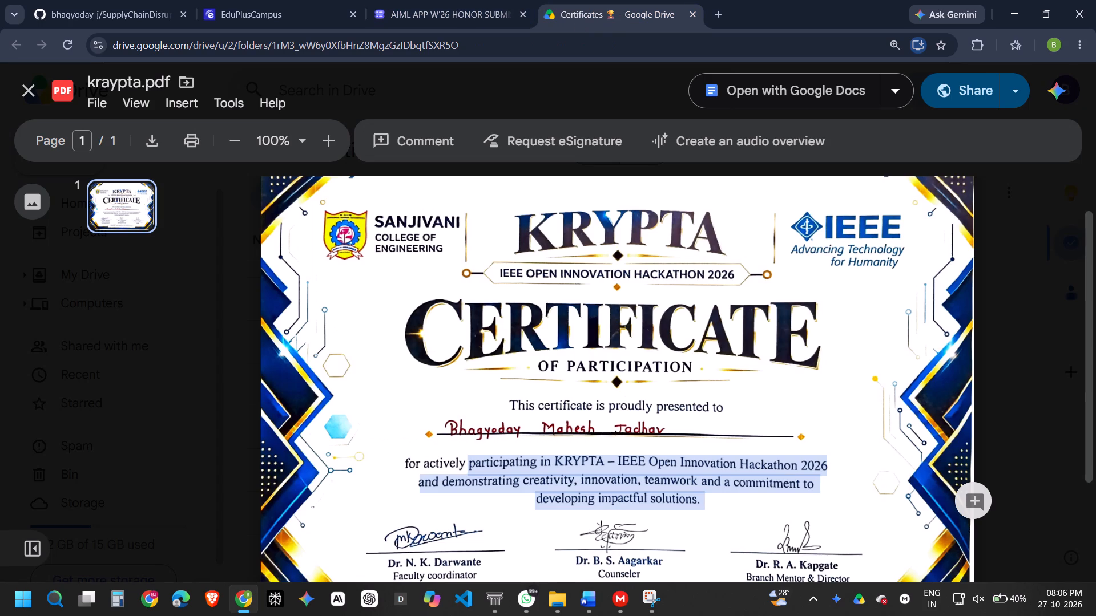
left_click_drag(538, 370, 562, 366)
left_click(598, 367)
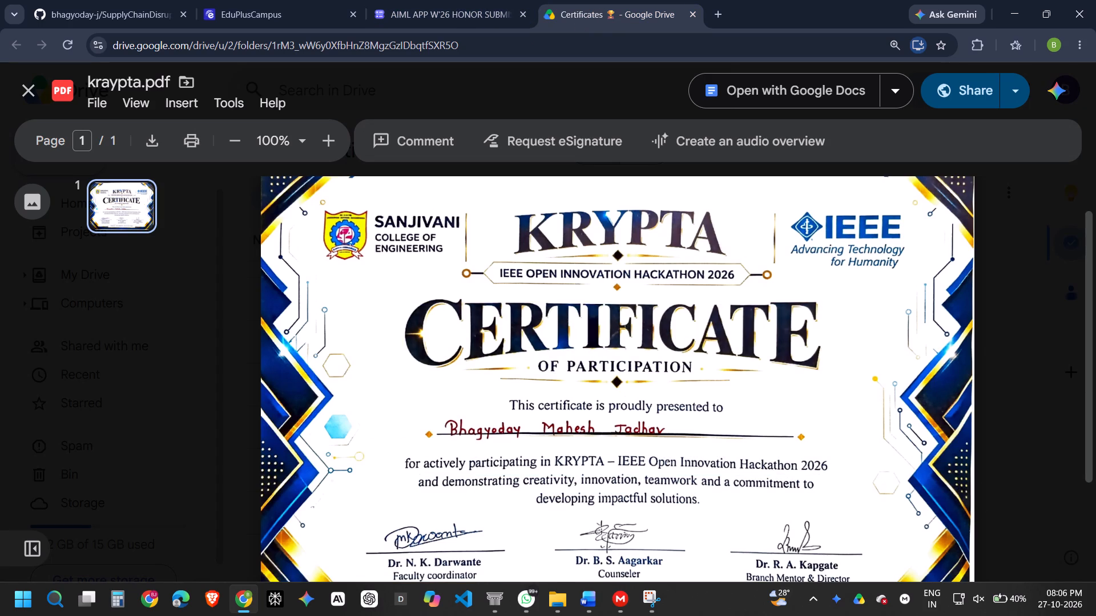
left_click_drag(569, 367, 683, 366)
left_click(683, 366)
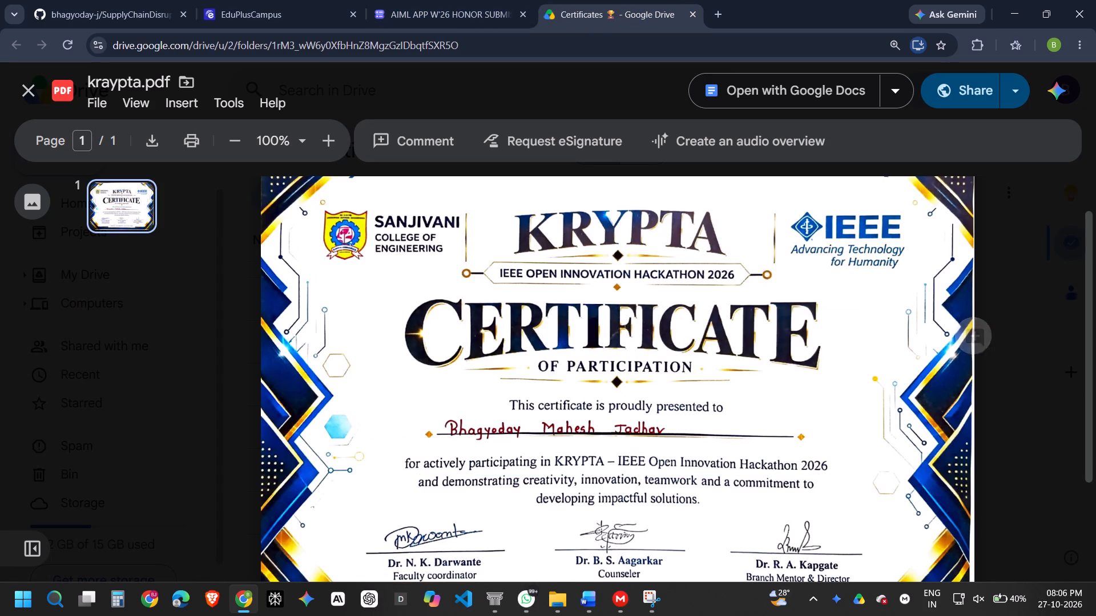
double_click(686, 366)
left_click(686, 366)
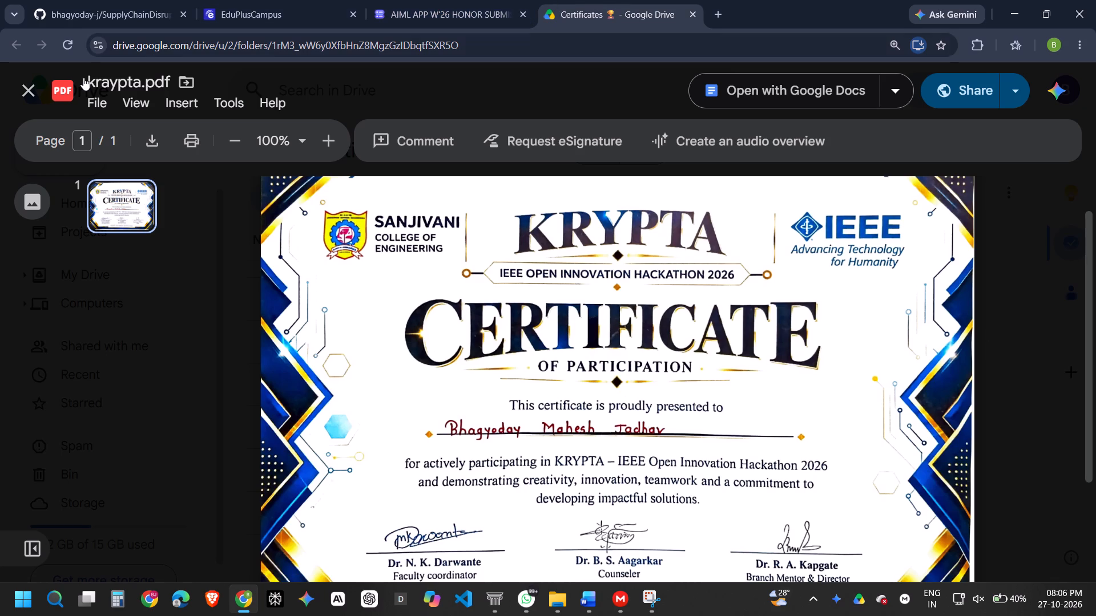
Close the Krypta certificate preview and open Machine Learning Using Python_simplilearn.pdf from the Certificates folder.
left_click(26, 95)
scroll(376, 354, "down", 1)
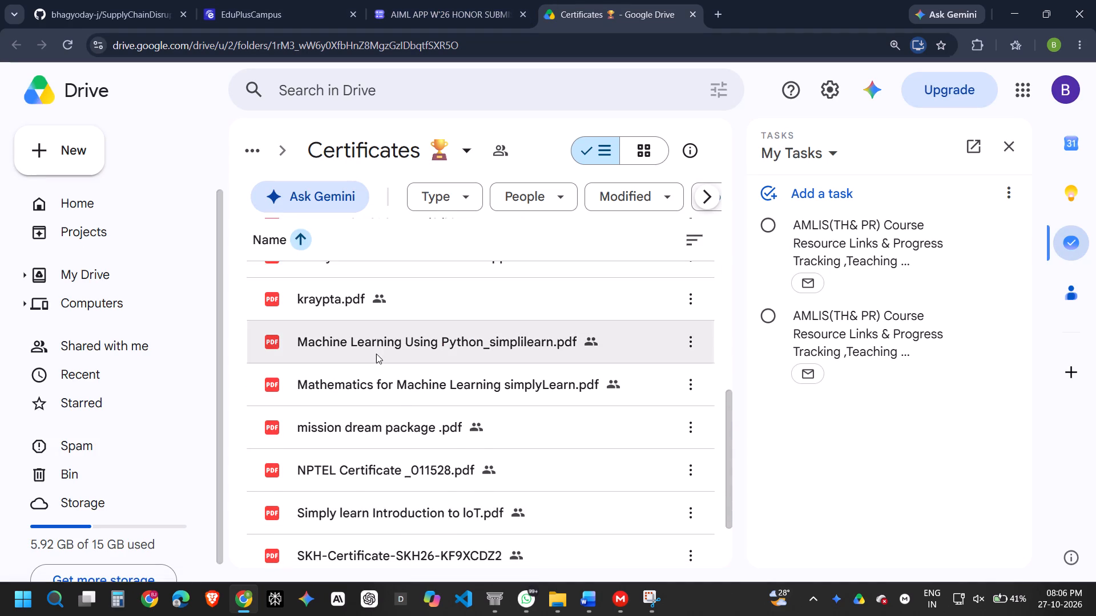
scroll(376, 354, "down", 1)
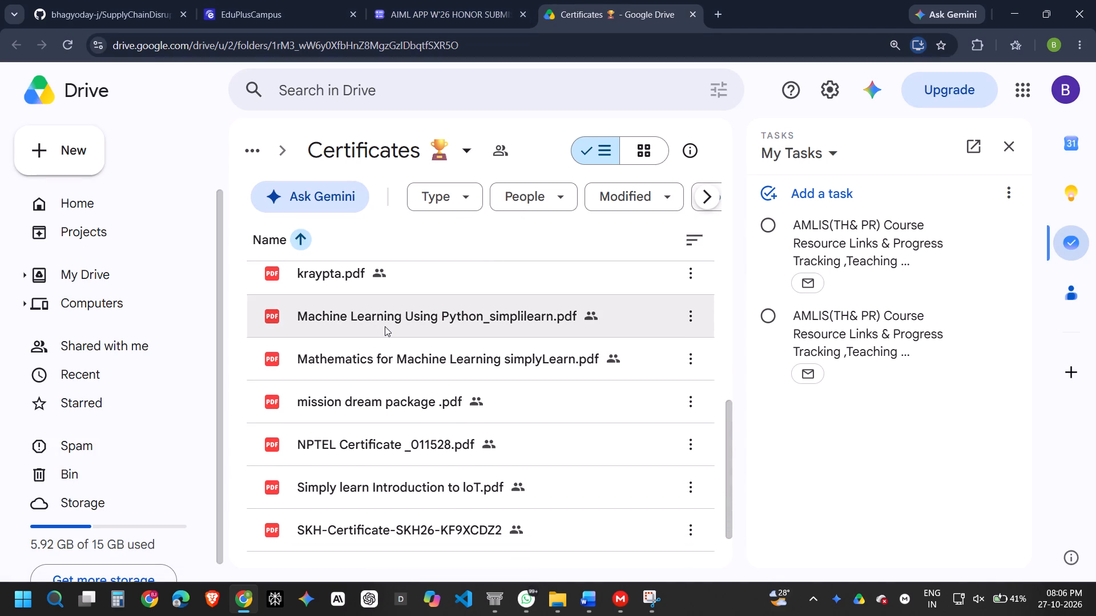
left_click(385, 326)
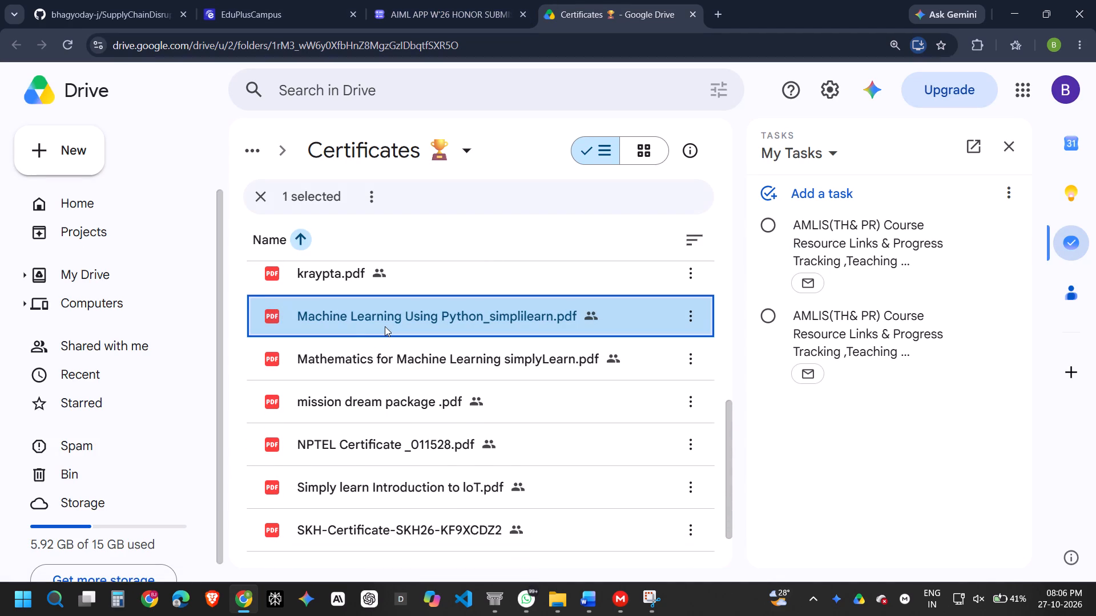
left_click(378, 129)
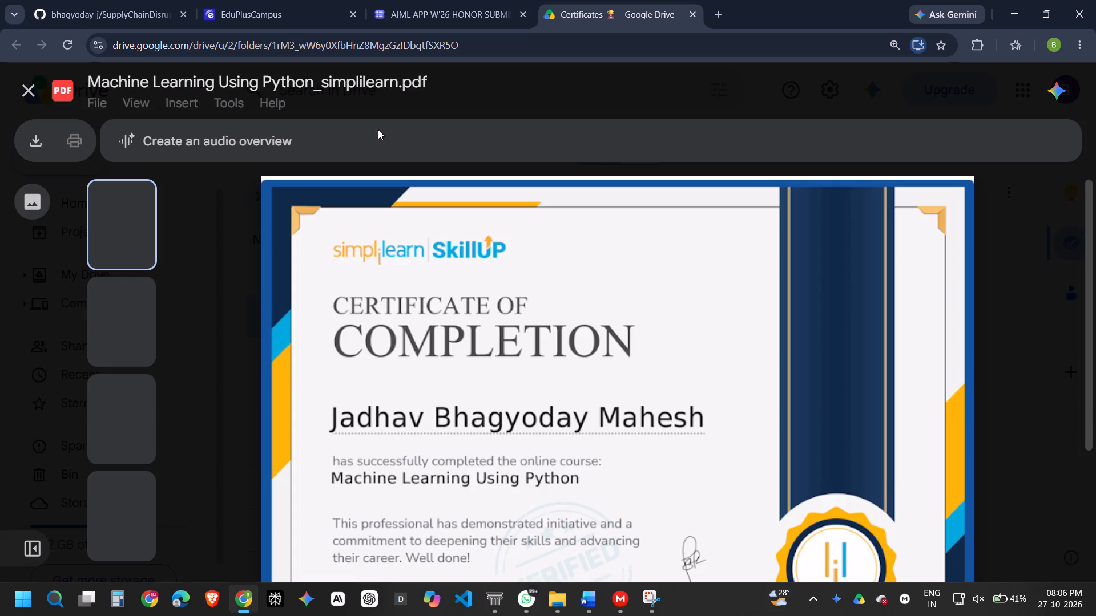
Copy the course name "Machine Learning Using Python" from the certificate into the form's Certificate No. 4 Title and append an opening parenthesis.
scroll(370, 340, "down", 3)
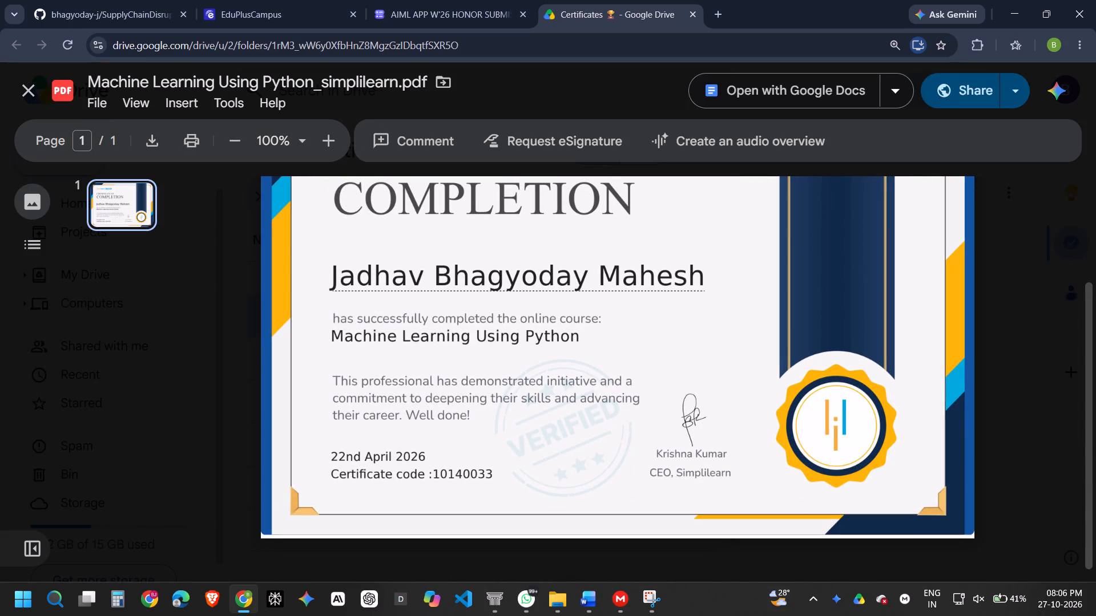
left_click_drag(327, 338, 566, 333)
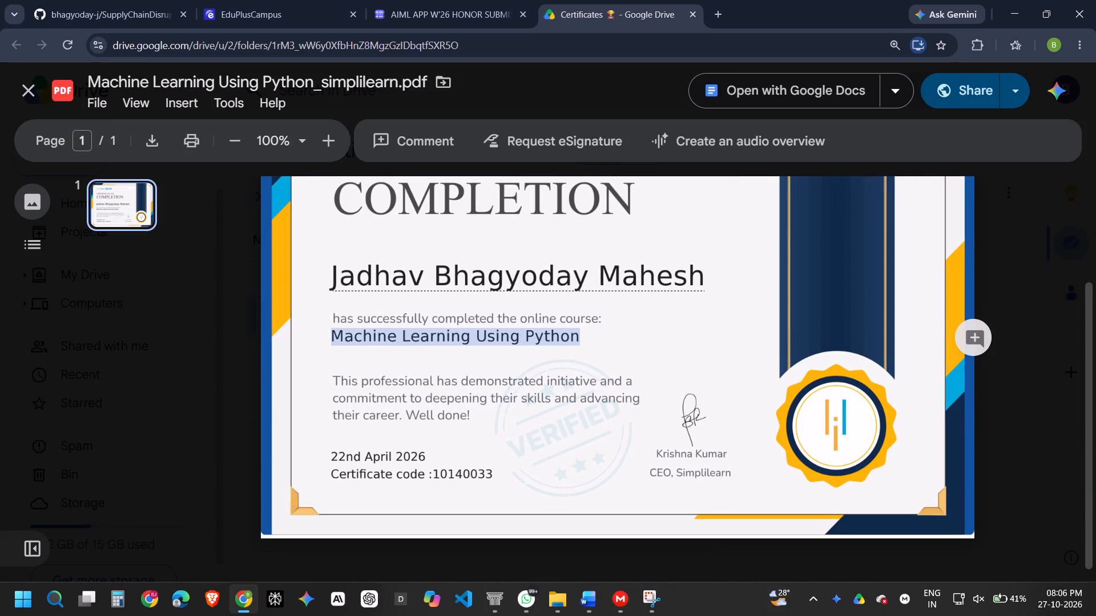
key("ctrl+c")
left_click(445, 0)
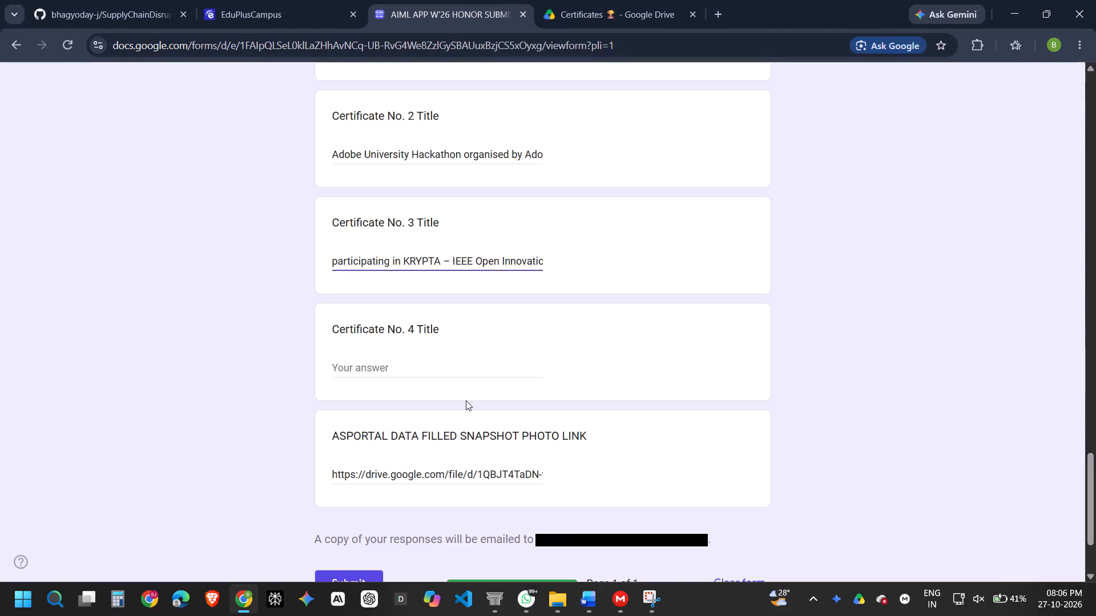
left_click(393, 367)
key("ctrl+v")
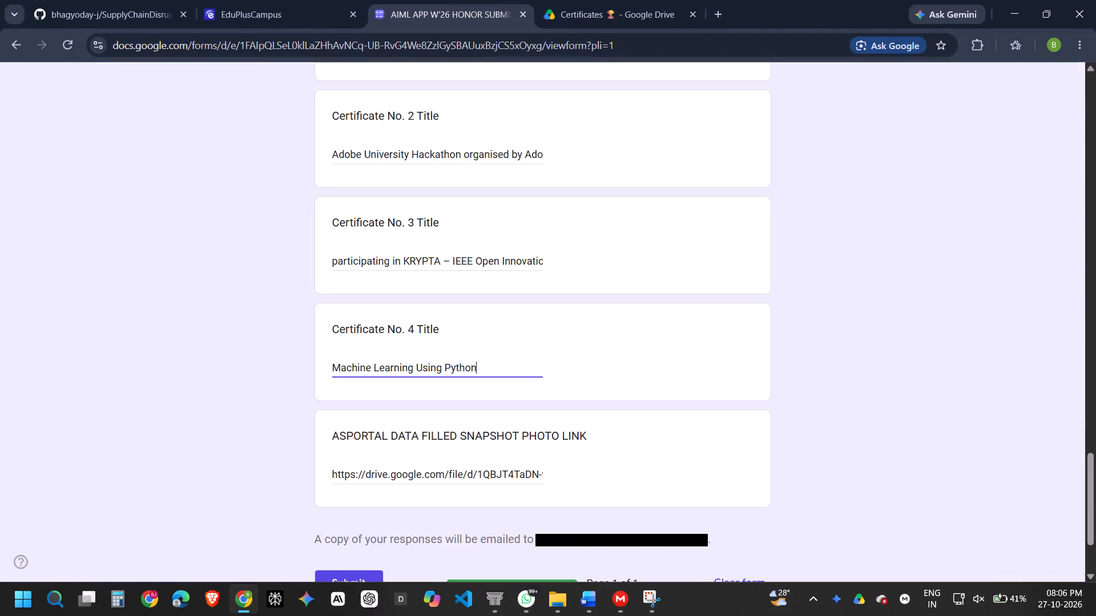
key("shift+parenleft")
Review the certificate titles already entered in the form, checking how the earlier ones are worded.
scroll(396, 368, "up", 1)
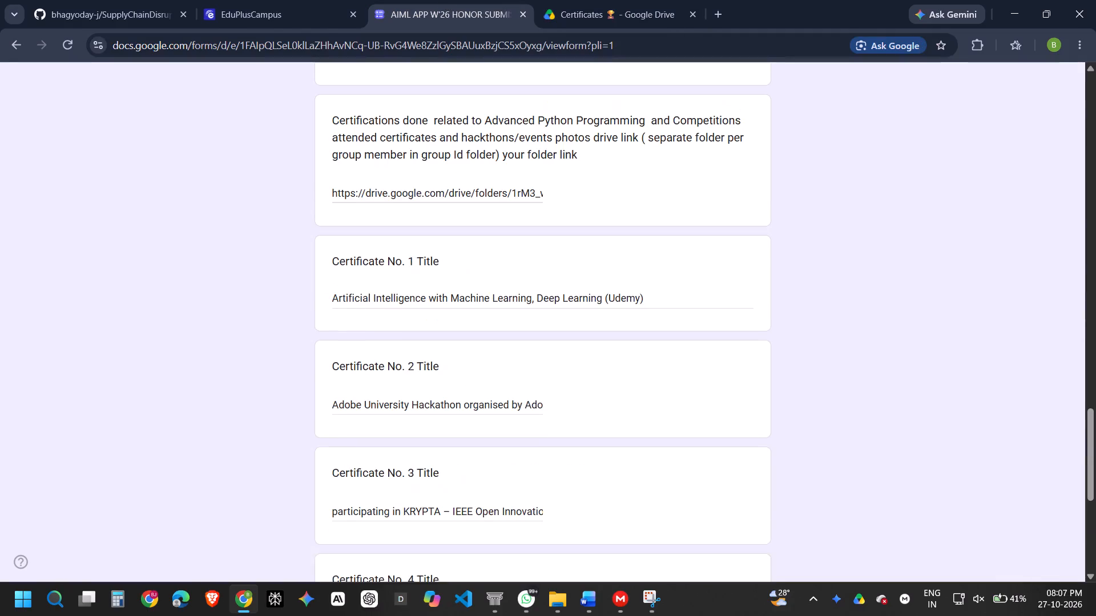
scroll(396, 368, "up", 3)
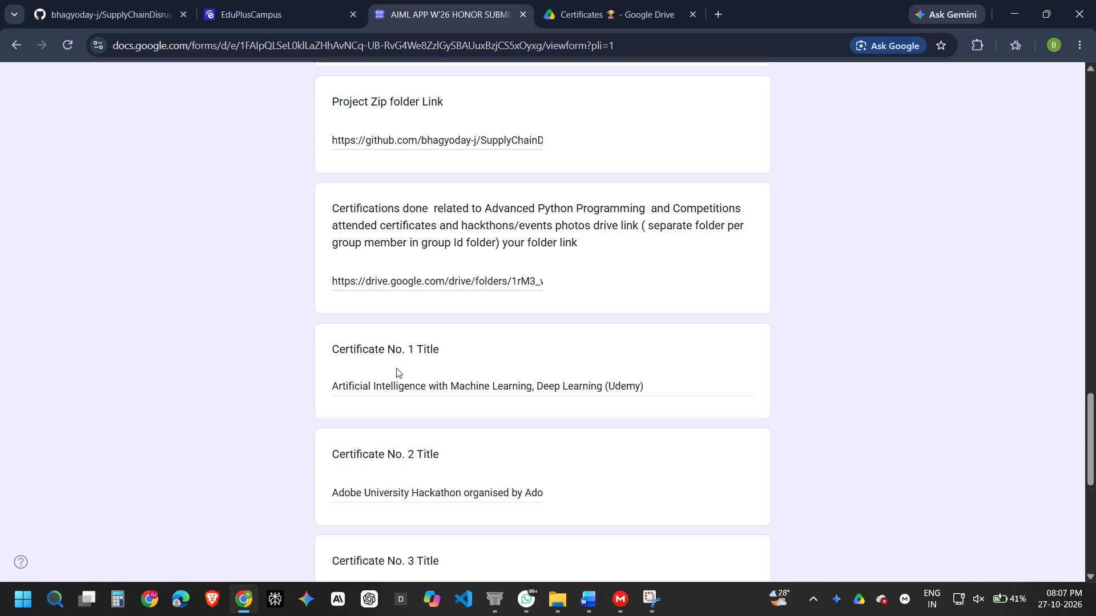
scroll(396, 368, "down", 1)
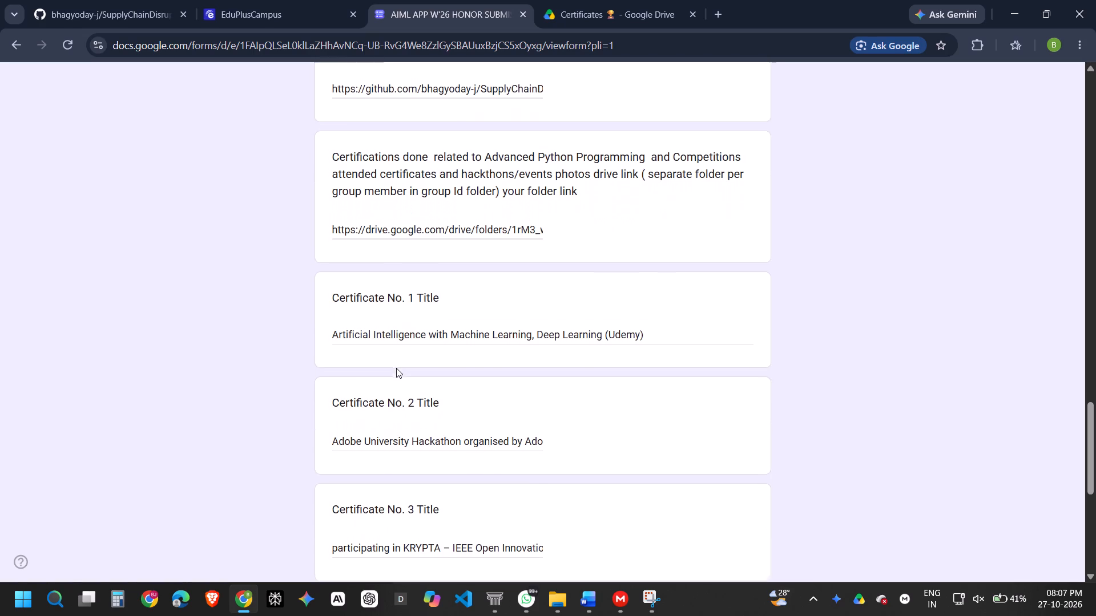
scroll(396, 368, "down", 1)
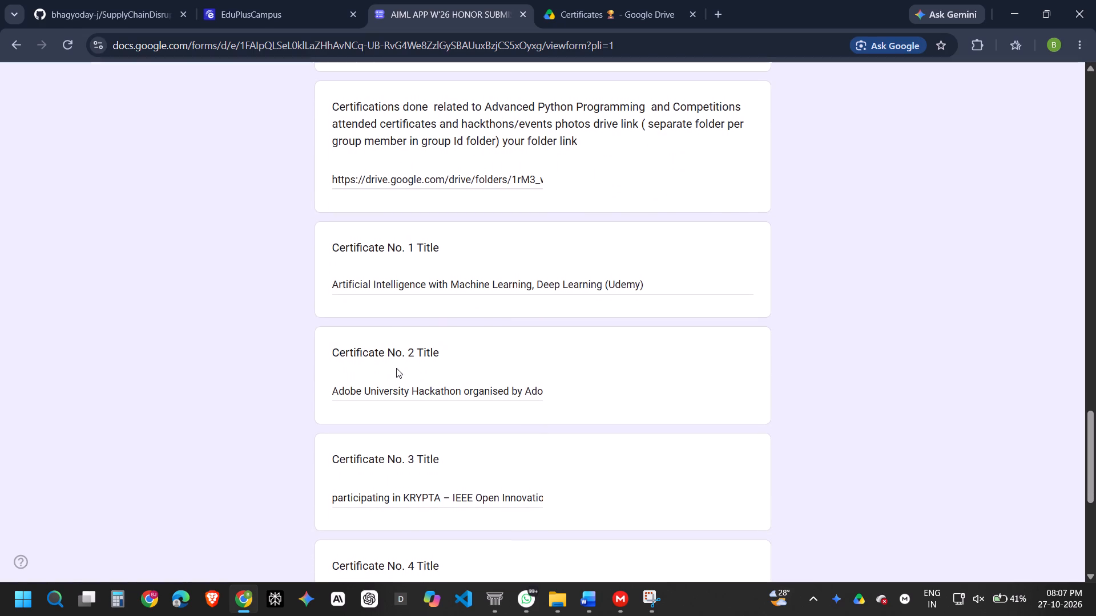
scroll(396, 368, "down", 1)
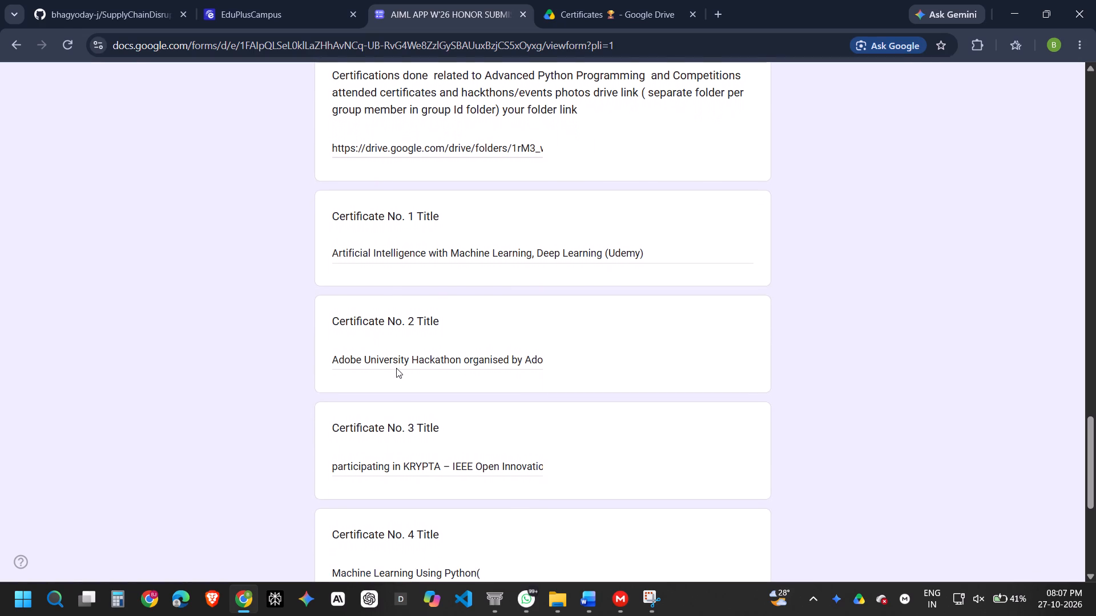
scroll(396, 368, "down", 2)
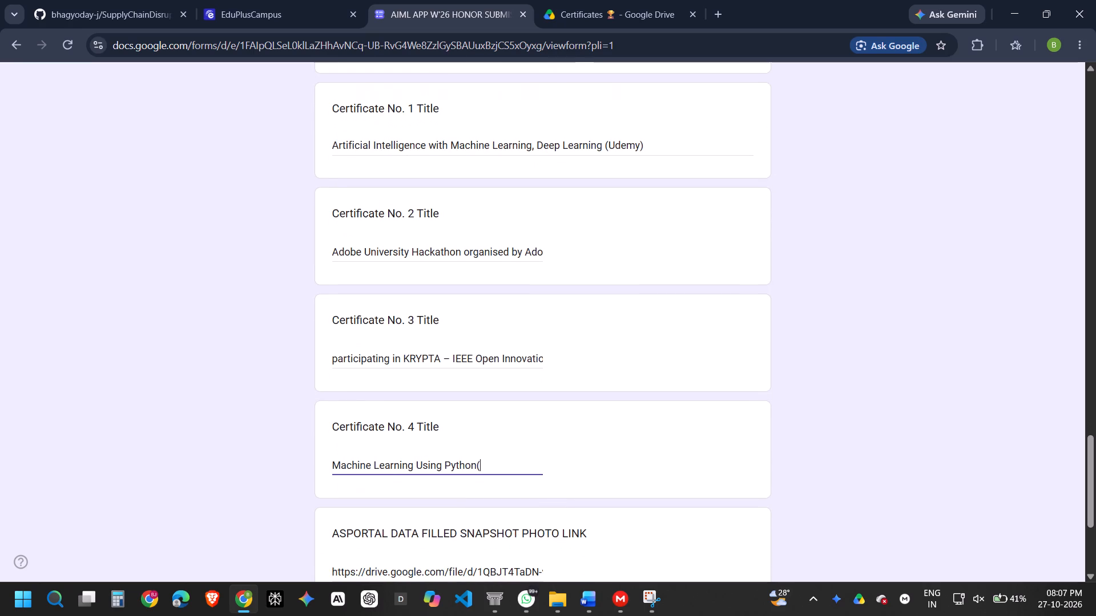
scroll(396, 368, "down", 1)
Return to the Machine Learning Using Python certificate in Drive, find the issuer's name at its top, and try to select the logo text.
left_click(573, 1)
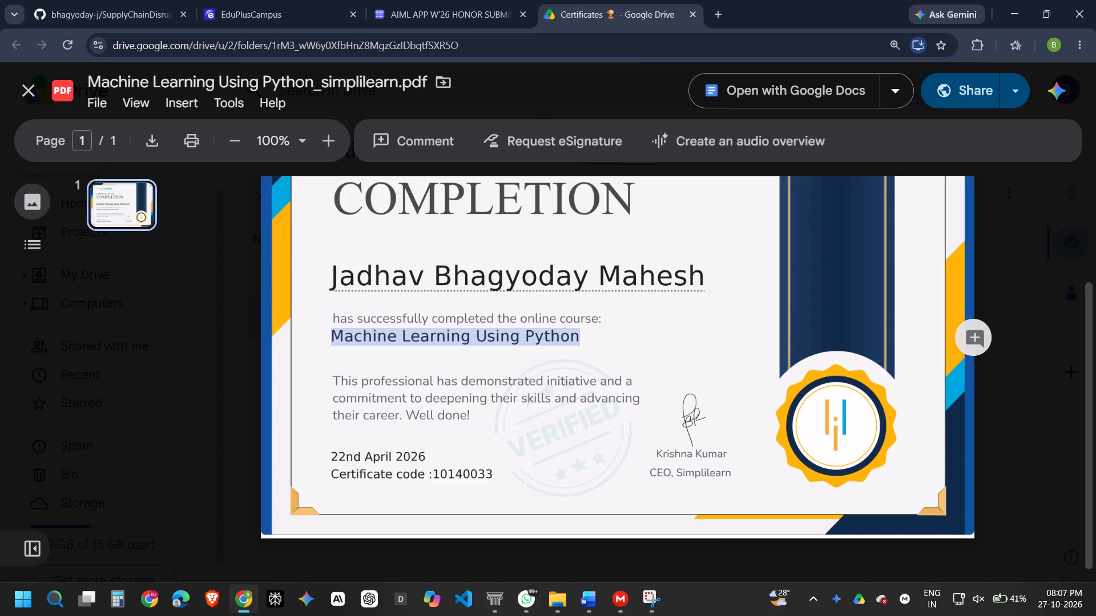
scroll(452, 303, "up", 1)
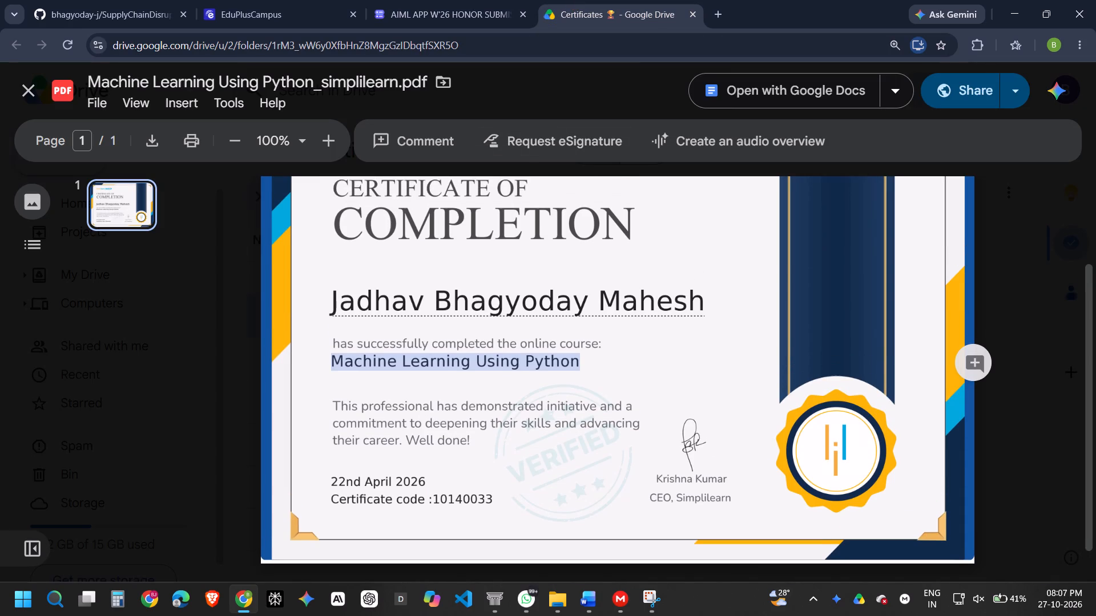
scroll(452, 303, "up", 1)
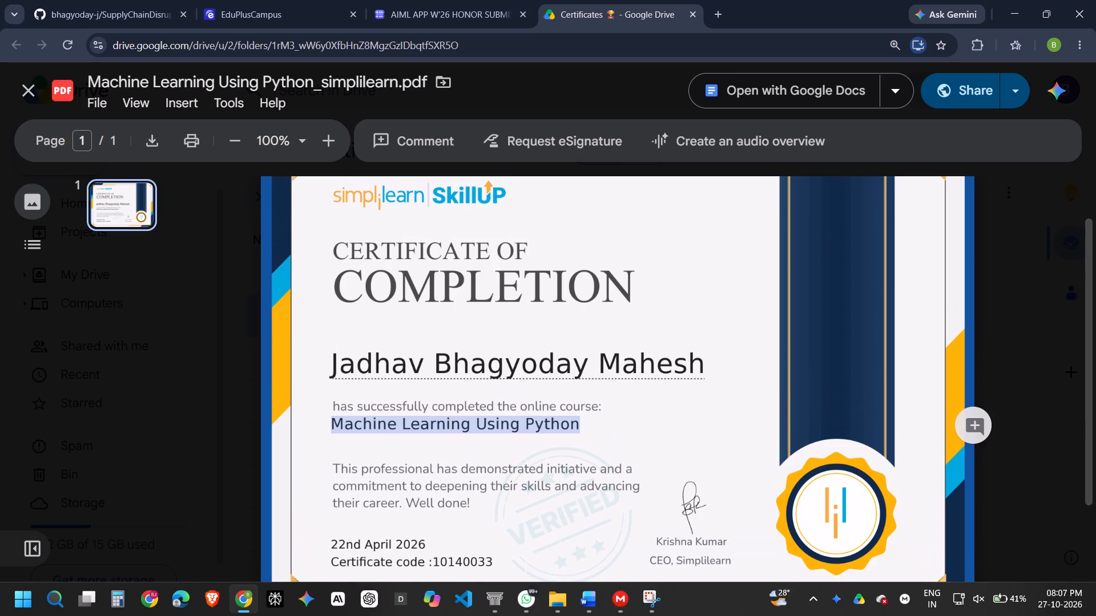
left_click_drag(336, 191, 367, 198)
left_click_drag(334, 252, 361, 252)
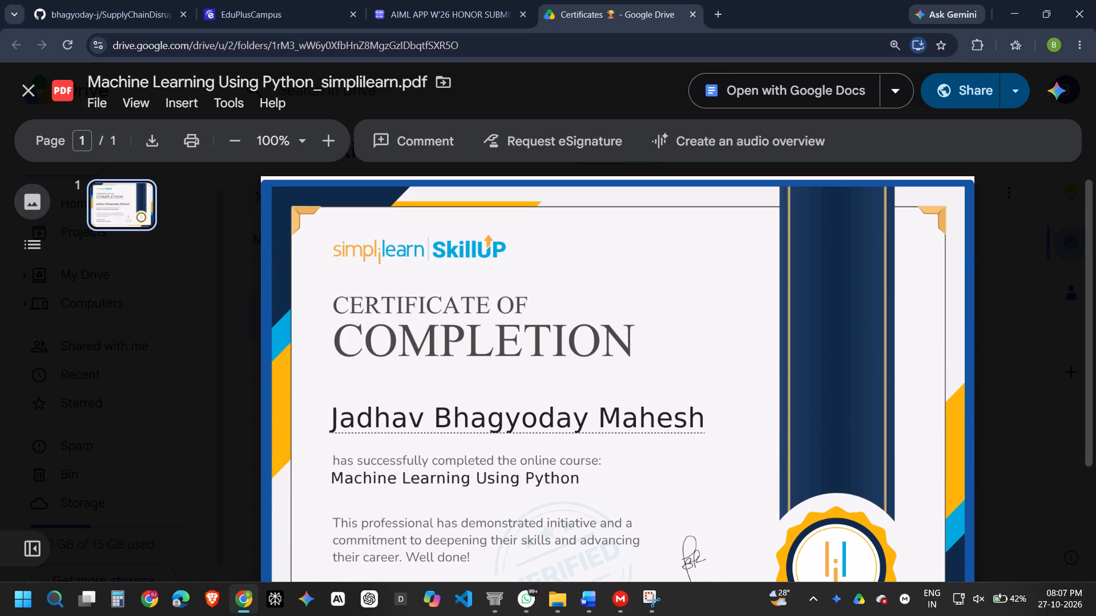
left_click_drag(361, 252, 420, 246)
left_click_drag(420, 246, 329, 255)
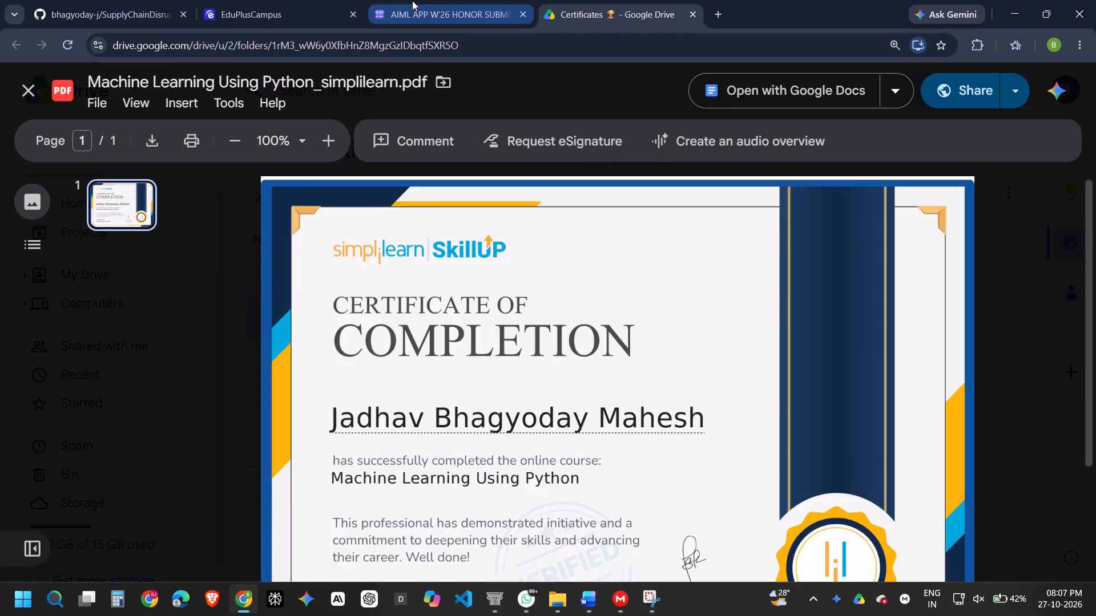
Complete the form's Certificate No. 4 Title with the issuer so it reads "Machine Learning Using Python(SimpliLearn)", and recheck it against the certificate.
left_click(412, 1)
scroll(475, 480, "down", 1)
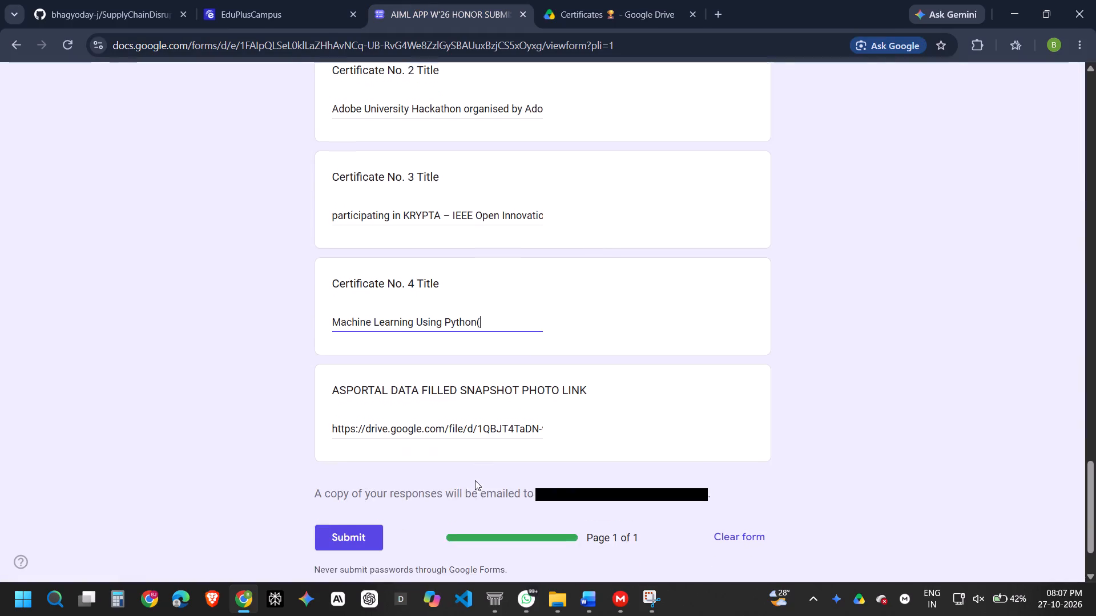
scroll(475, 480, "down", 1)
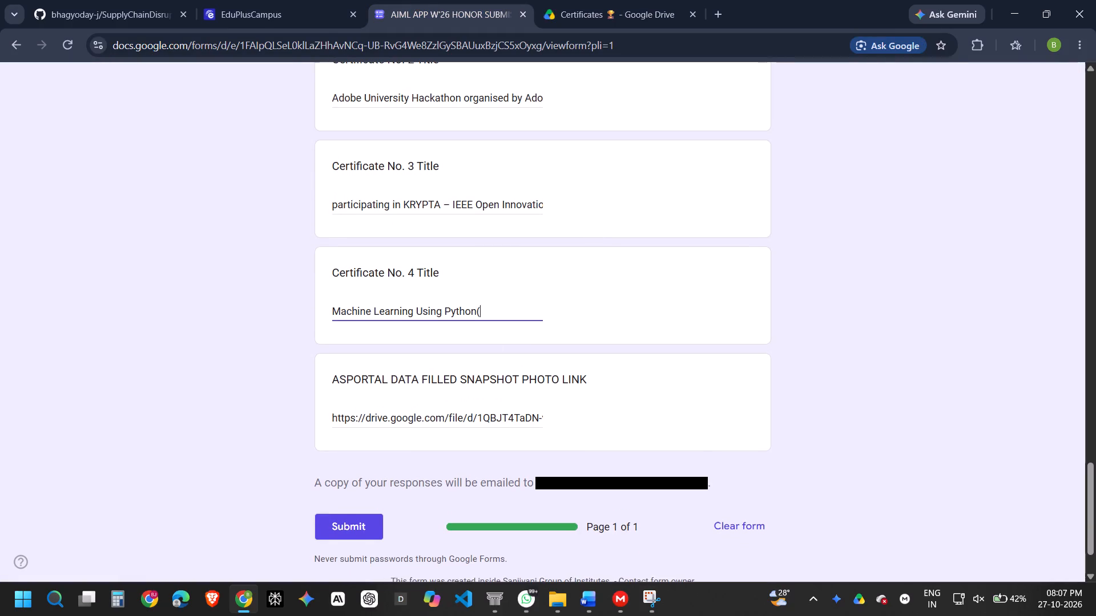
key("l")
key("BackSpace")
key("shift+s")
key("i")
type("mple")
key("BackSpace")
key("i")
type("Learn")
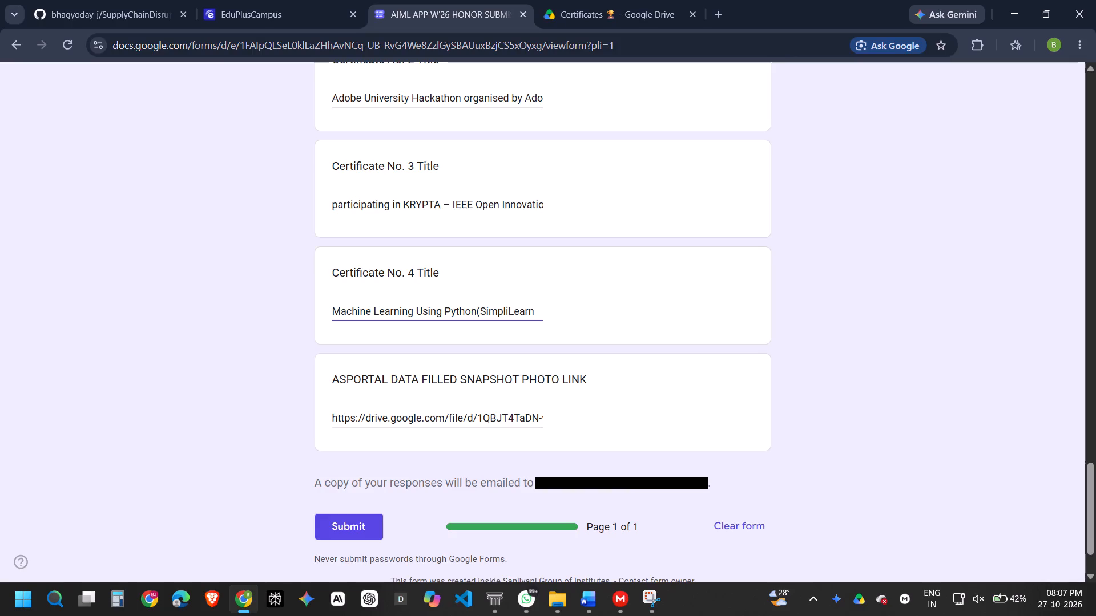
key("shift+parenright")
left_click(581, 2)
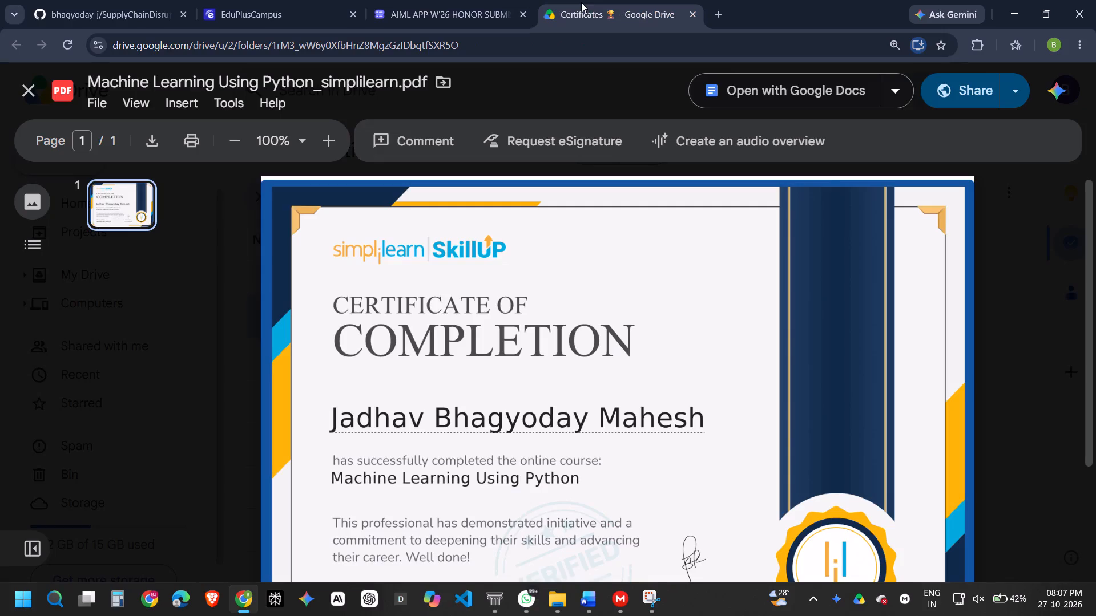
left_click(481, 9)
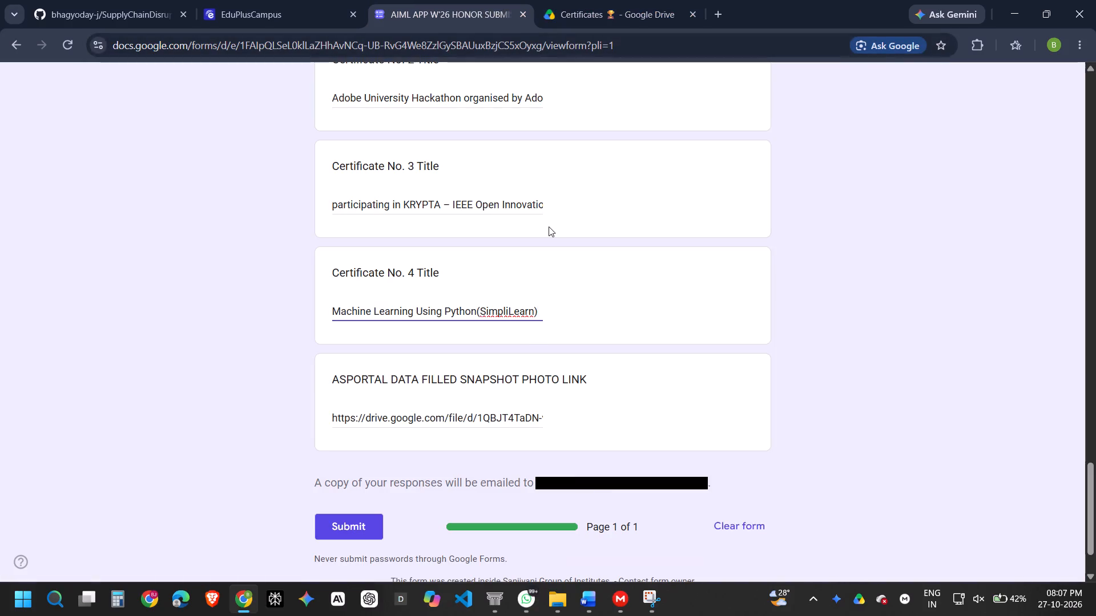
Go back to the beginning of the honor submission form and review the filled-in answers.
scroll(549, 226, "up", 18)
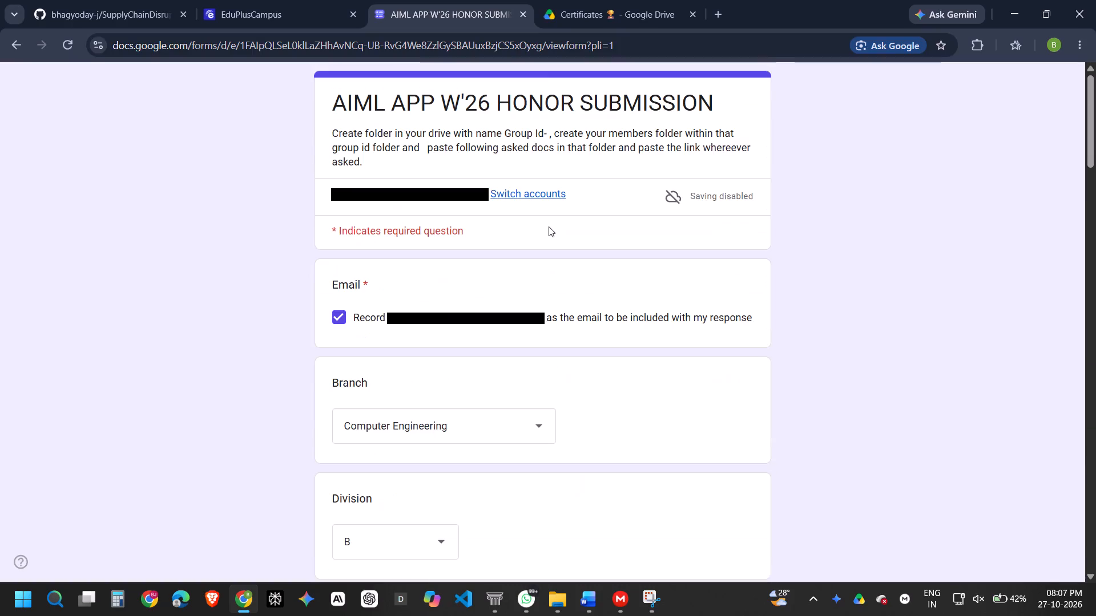
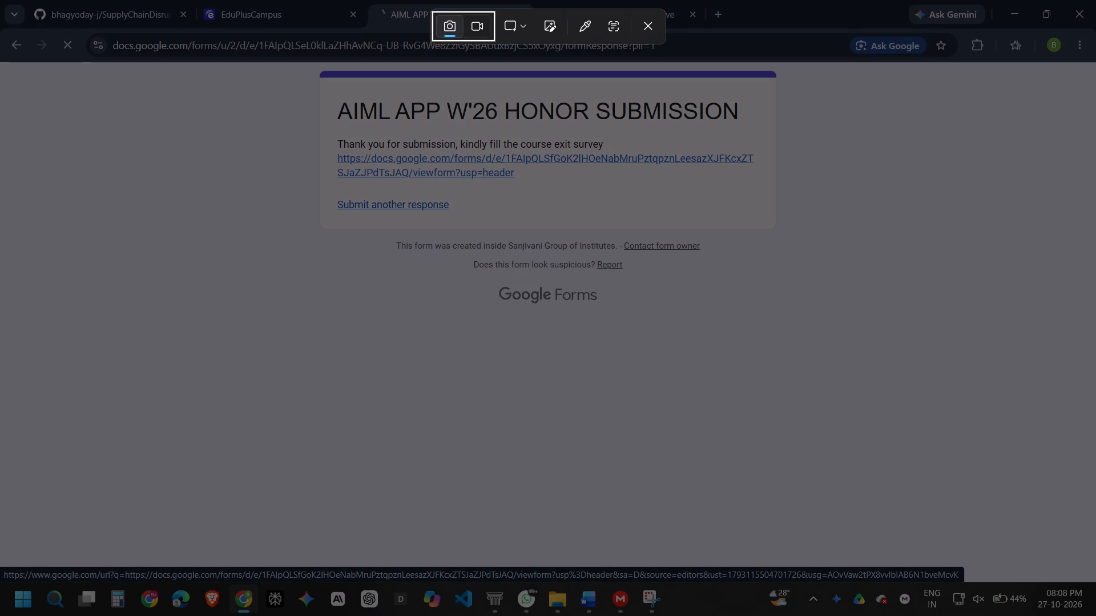
Capture a screenshot of the AIML APP W'26 honor submission's thank-you page, covering the message and survey link.
left_click_drag(307, 58, 339, 61)
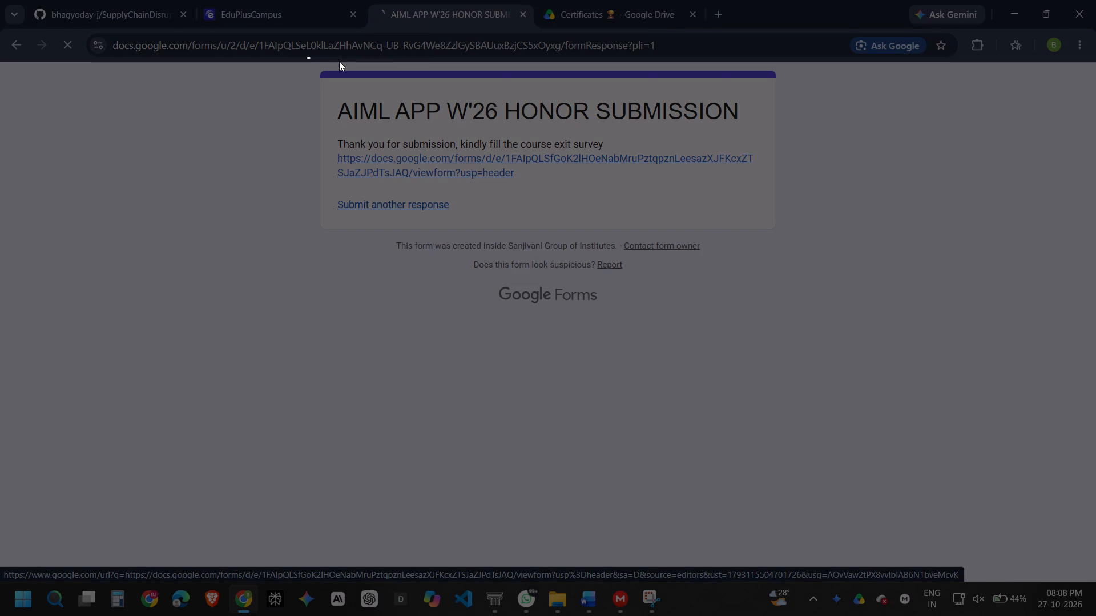
left_click_drag(339, 61, 793, 315)
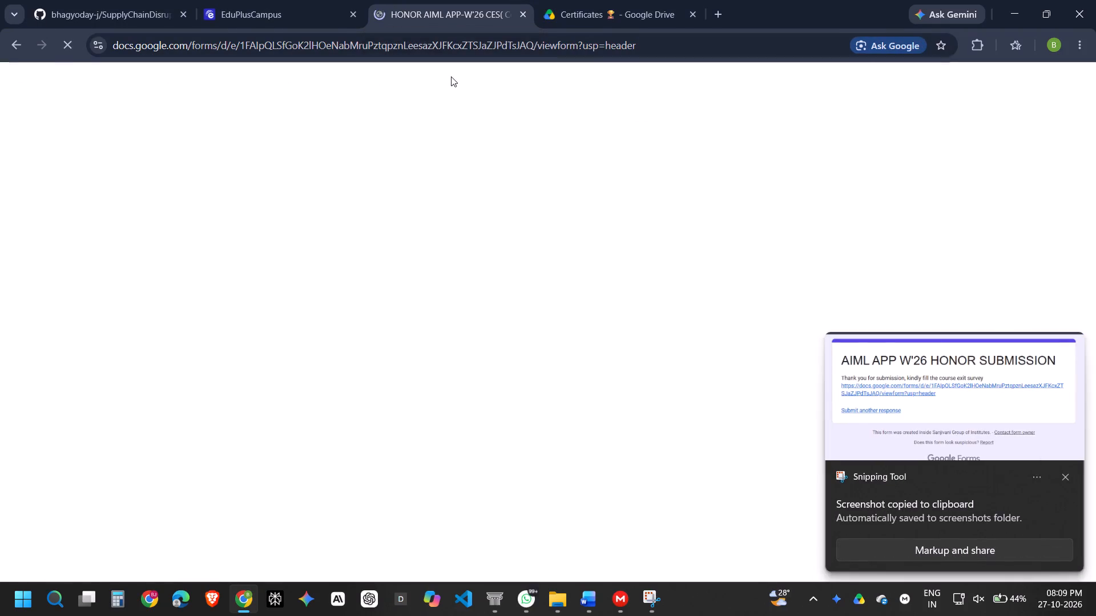
Open the account chooser from the HONOR AIML APP-W'26 Course Exit Survey's header, and return to the beginning of the survey.
scroll(493, 218, "down", 1)
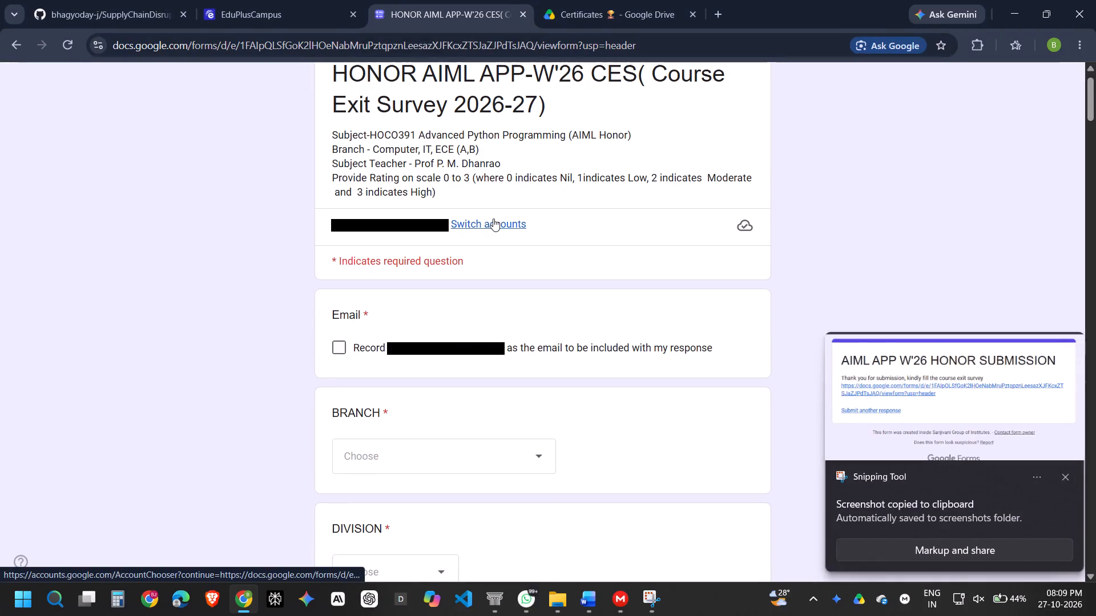
scroll(493, 218, "down", 1)
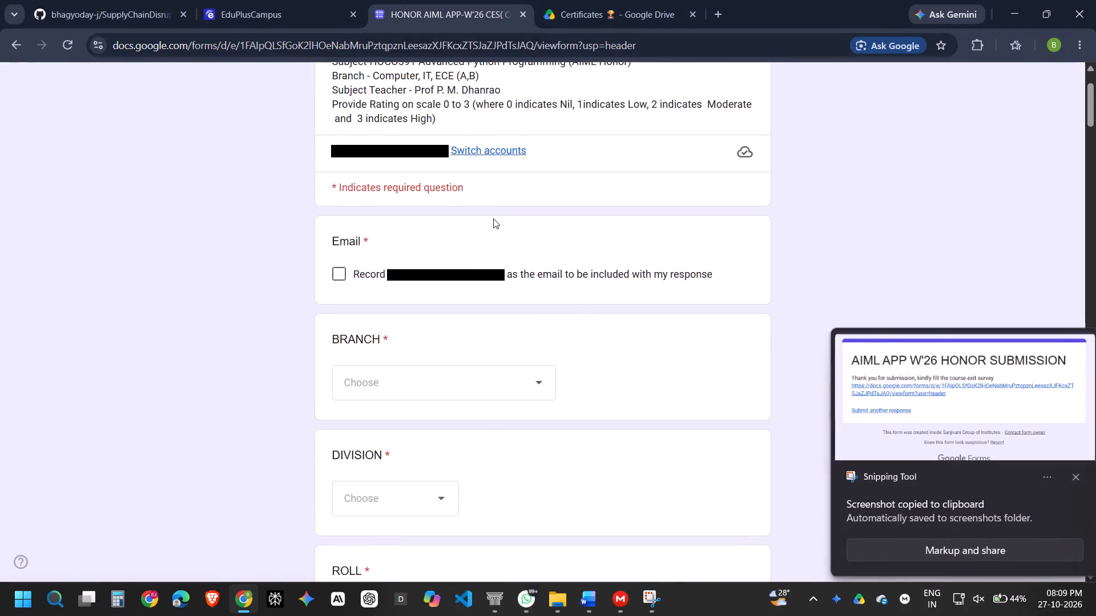
scroll(493, 218, "up", 1)
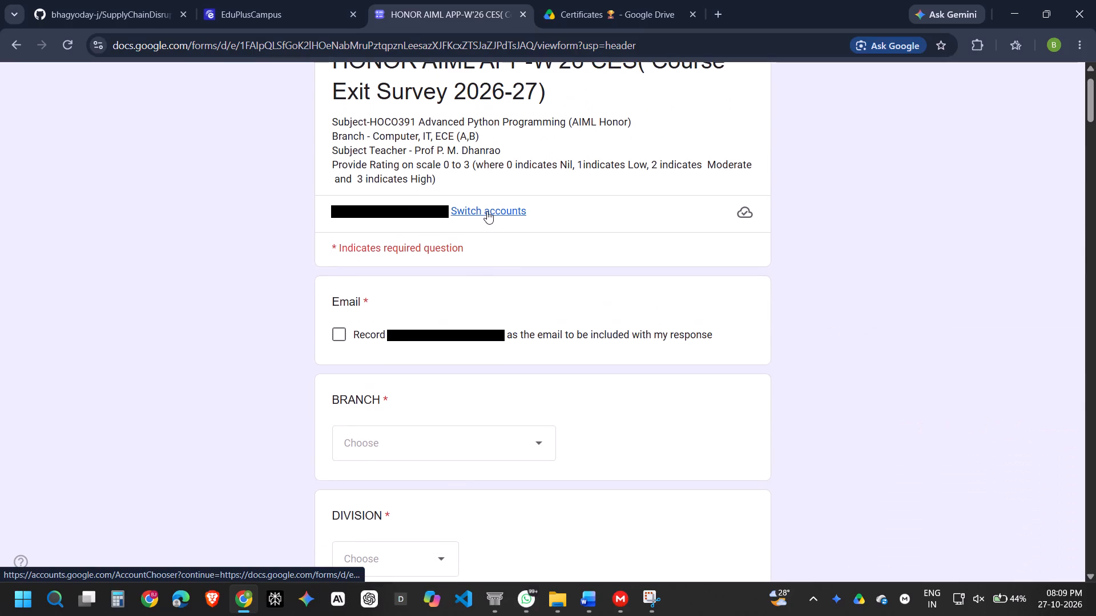
left_click(487, 211)
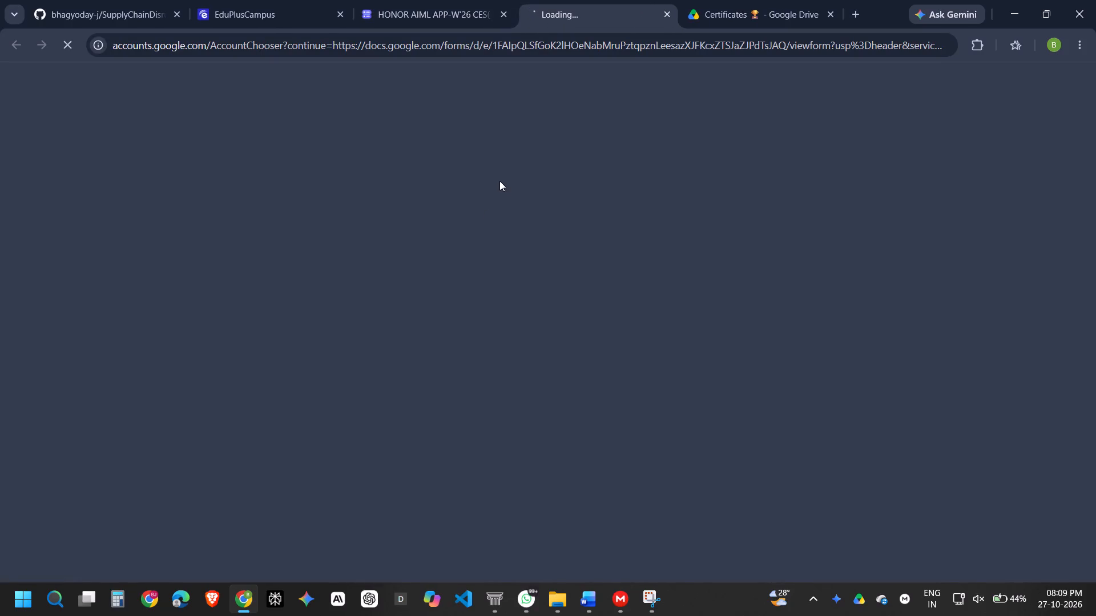
left_click(420, 0)
scroll(475, 270, "up", 1)
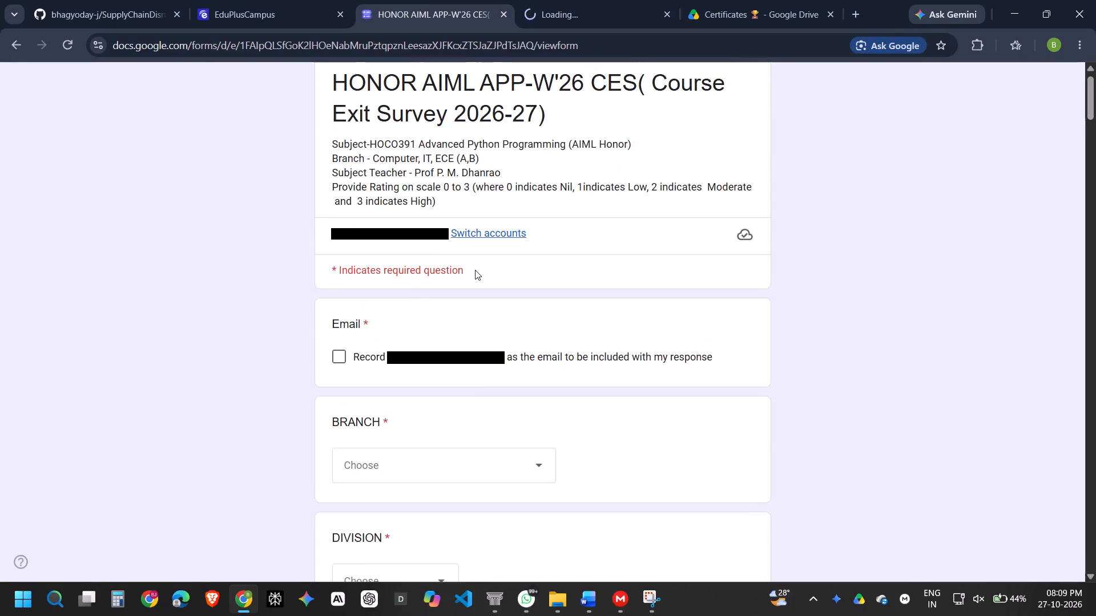
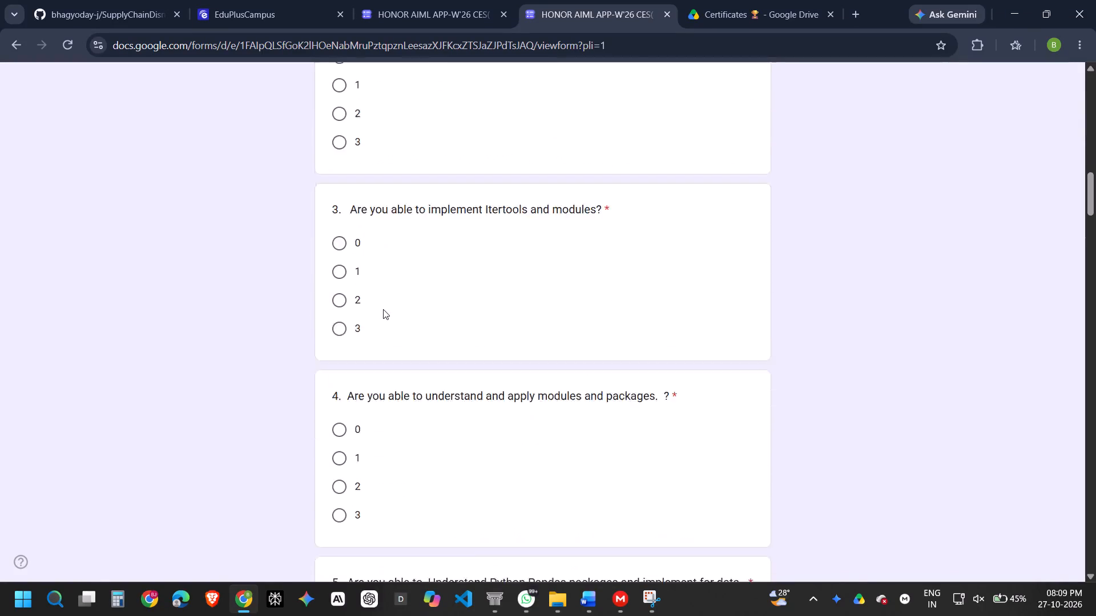
Choose division B in the Course Exit Survey and enter the student's roll number.
scroll(383, 309, "down", 1)
scroll(383, 309, "up", 5)
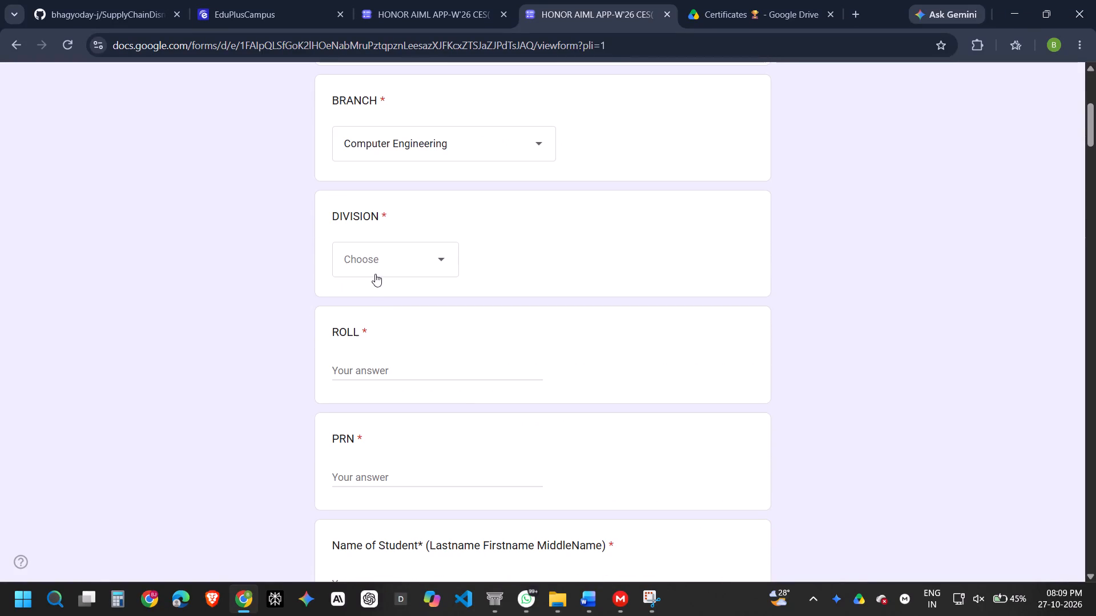
left_click(374, 258)
left_click(361, 344)
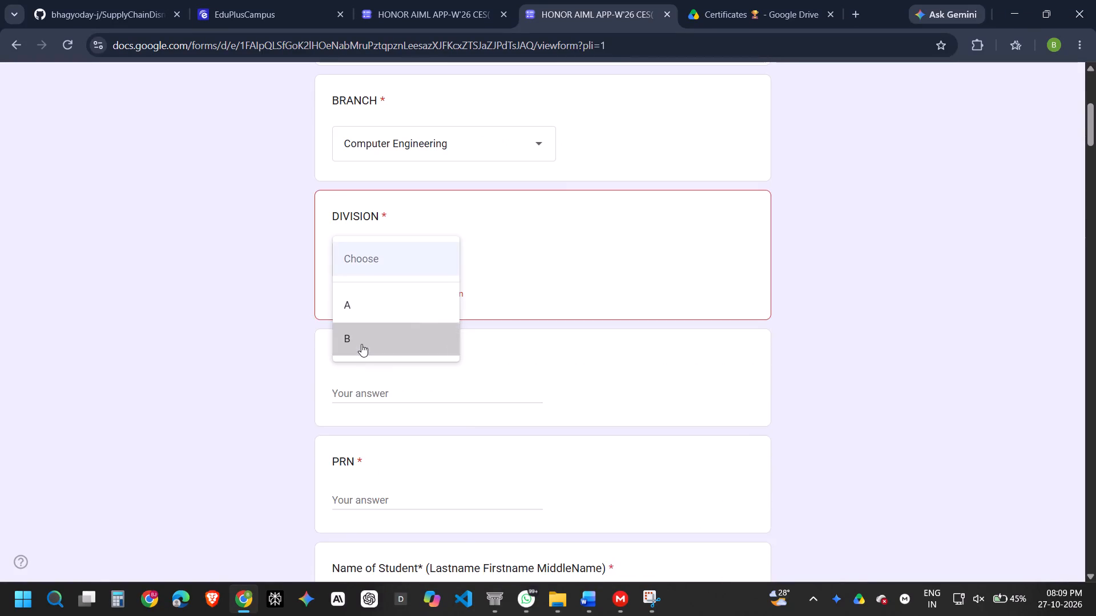
scroll(361, 344, "down", 1)
left_click(361, 344)
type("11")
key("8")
scroll(361, 344, "down", 1)
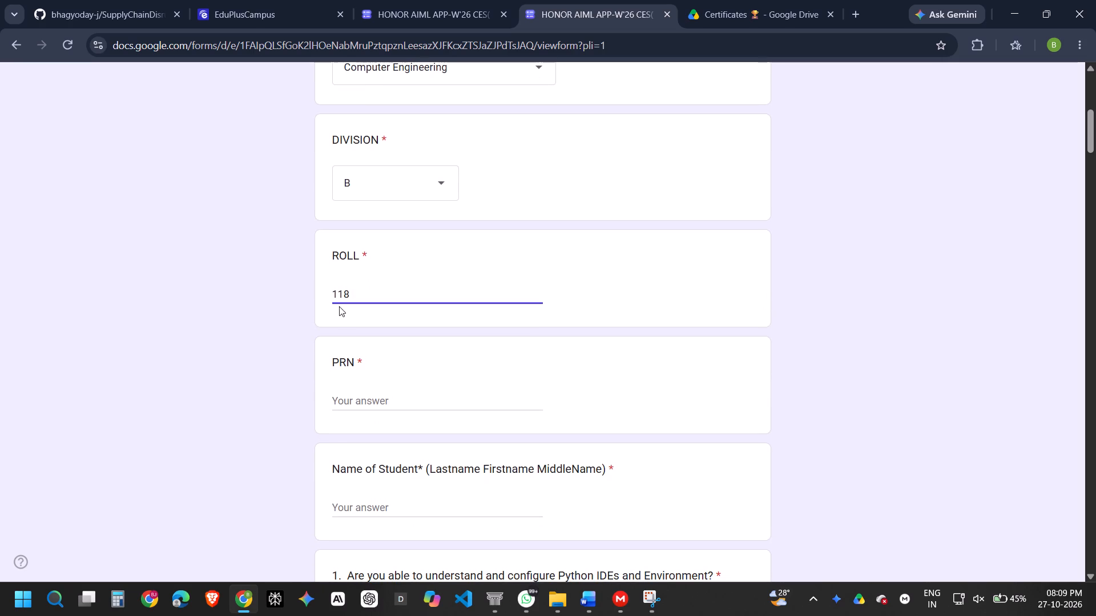
Enter the student's PRN in its field of the survey.
left_click(366, 406)
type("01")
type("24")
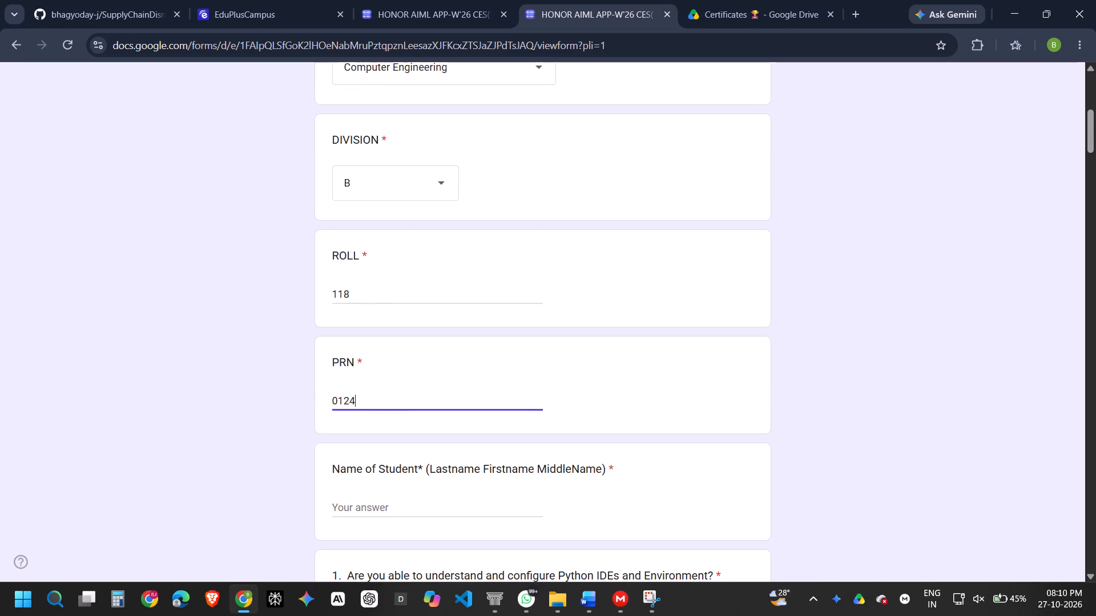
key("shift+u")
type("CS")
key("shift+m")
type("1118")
Fill in the student's name in last name, first name, middle name order.
scroll(426, 447, "down", 1)
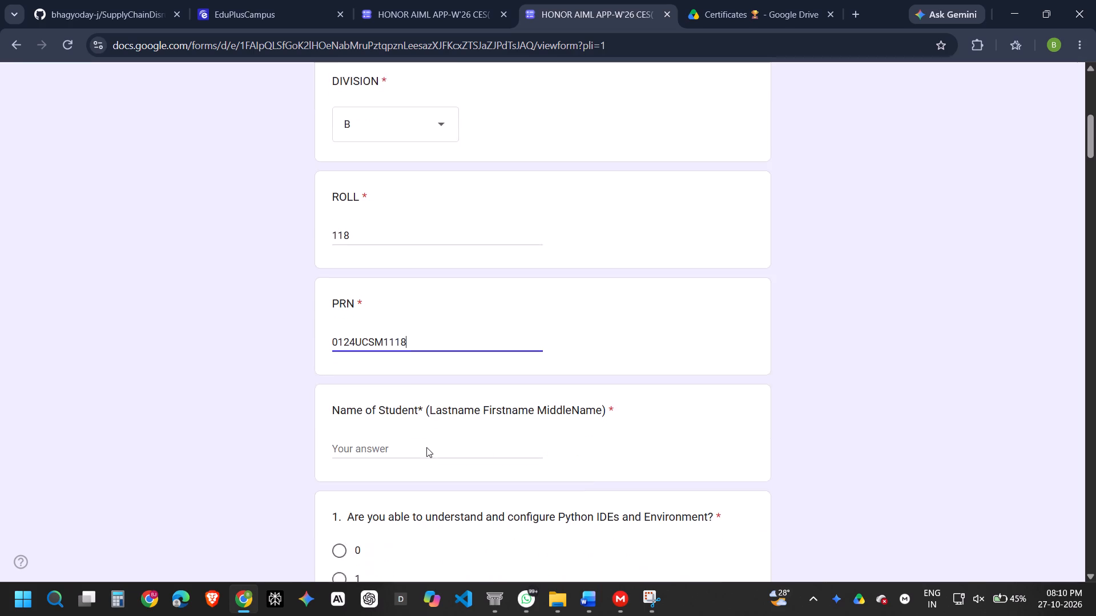
scroll(426, 447, "down", 1)
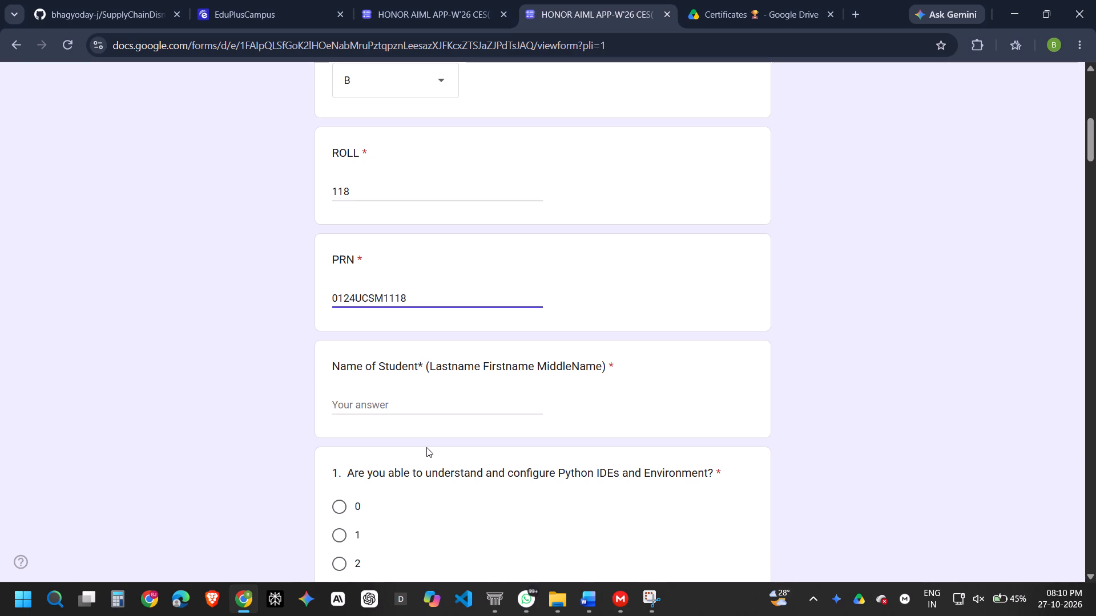
left_click(407, 409)
scroll(407, 409, "down", 1)
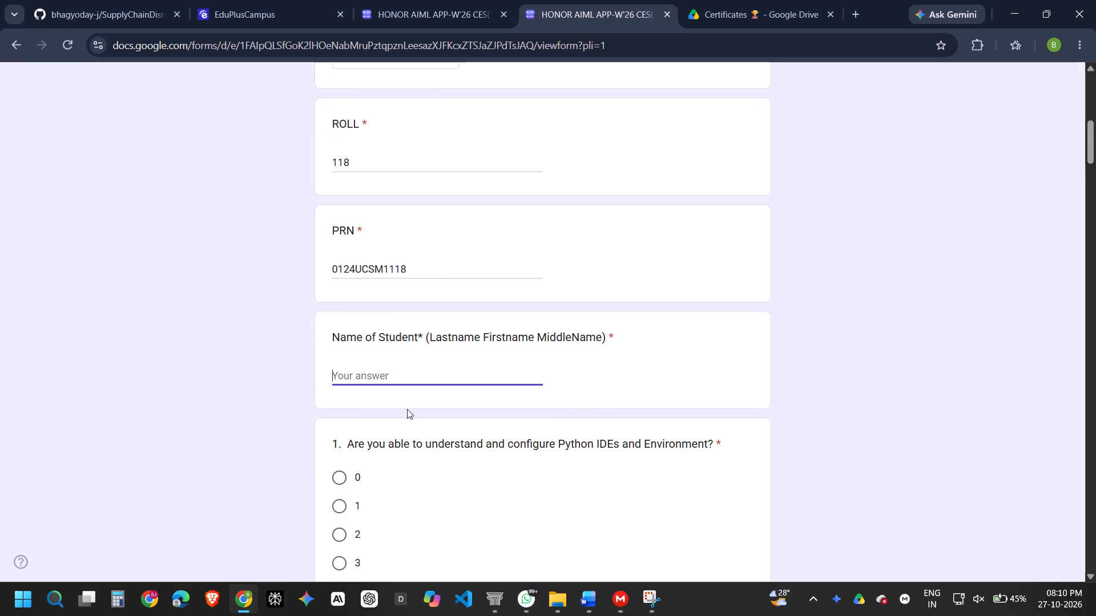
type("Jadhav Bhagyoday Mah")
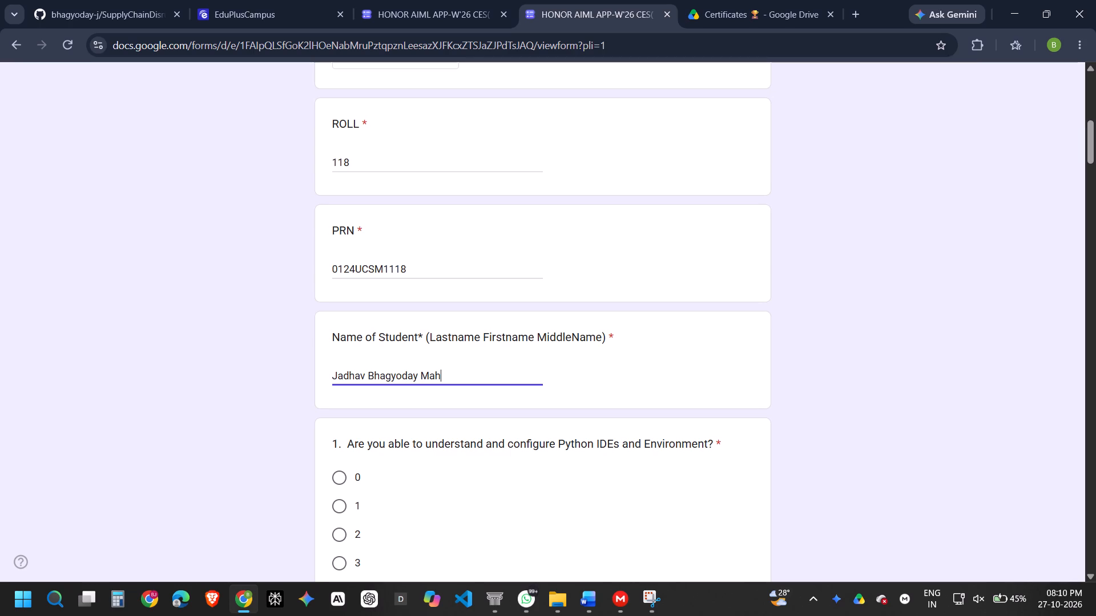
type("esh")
Rate questions 1 to 3, on Python IDEs, built-in data structures, and Itertools and modules, as 3 each.
scroll(435, 399, "down", 1)
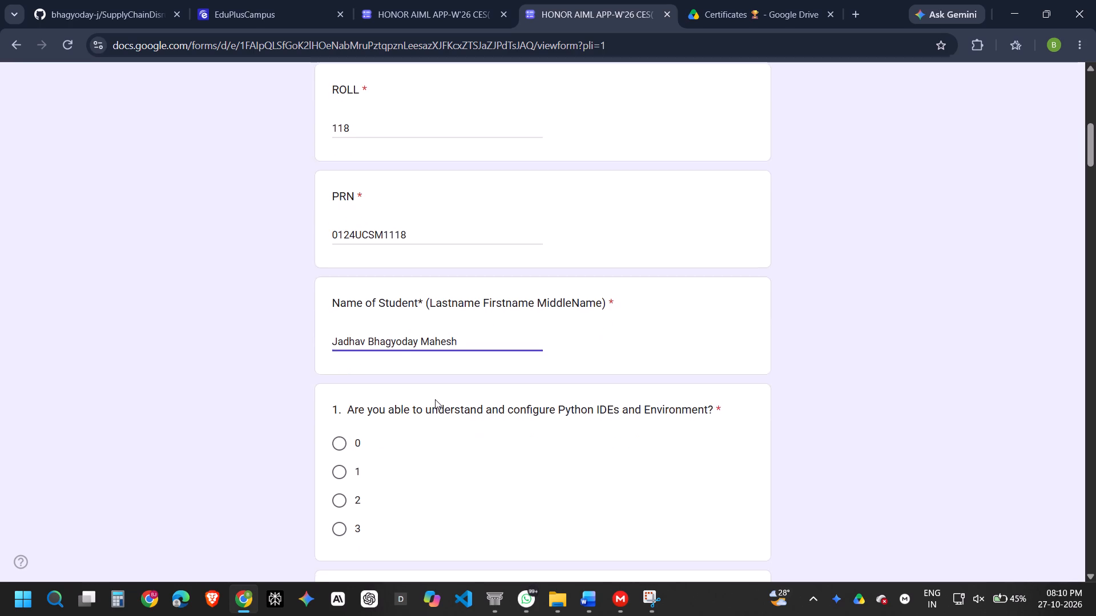
scroll(435, 399, "down", 1)
scroll(345, 388, "down", 1)
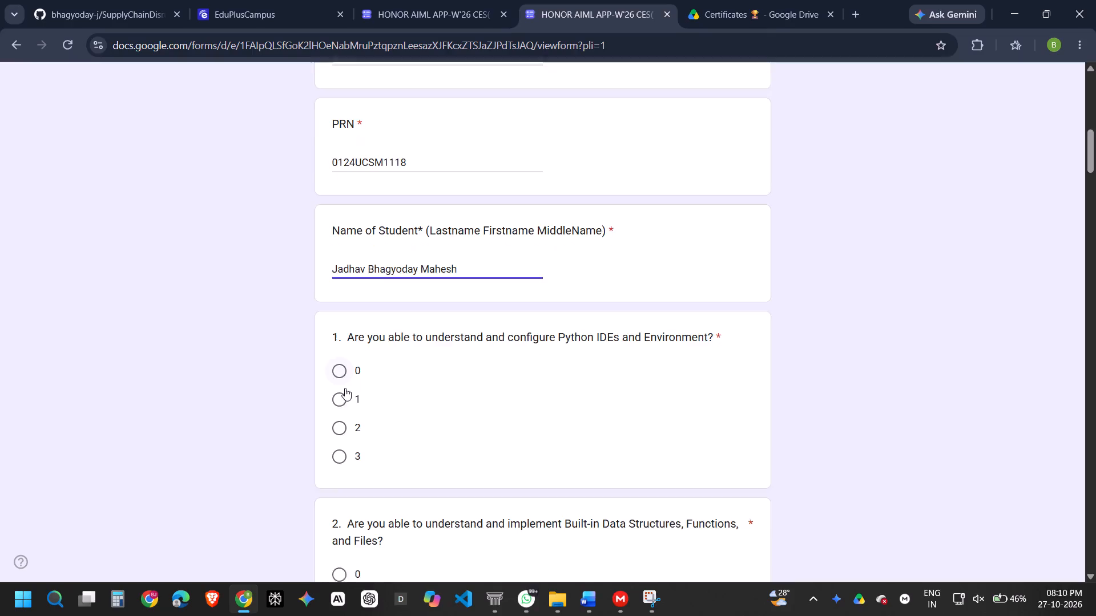
scroll(345, 388, "down", 1)
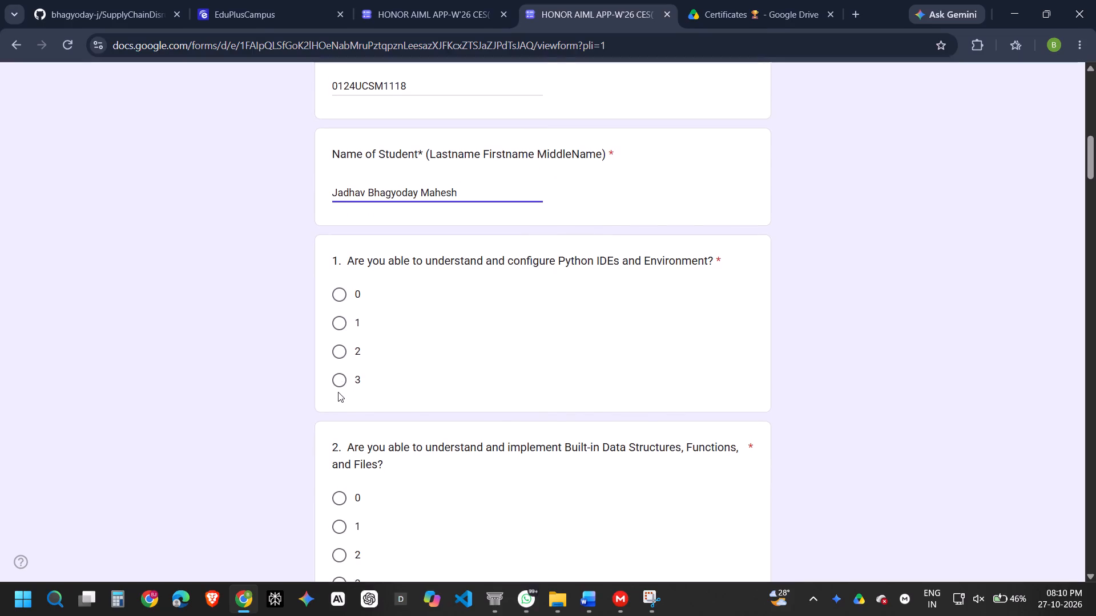
left_click(341, 382)
scroll(341, 382, "down", 3)
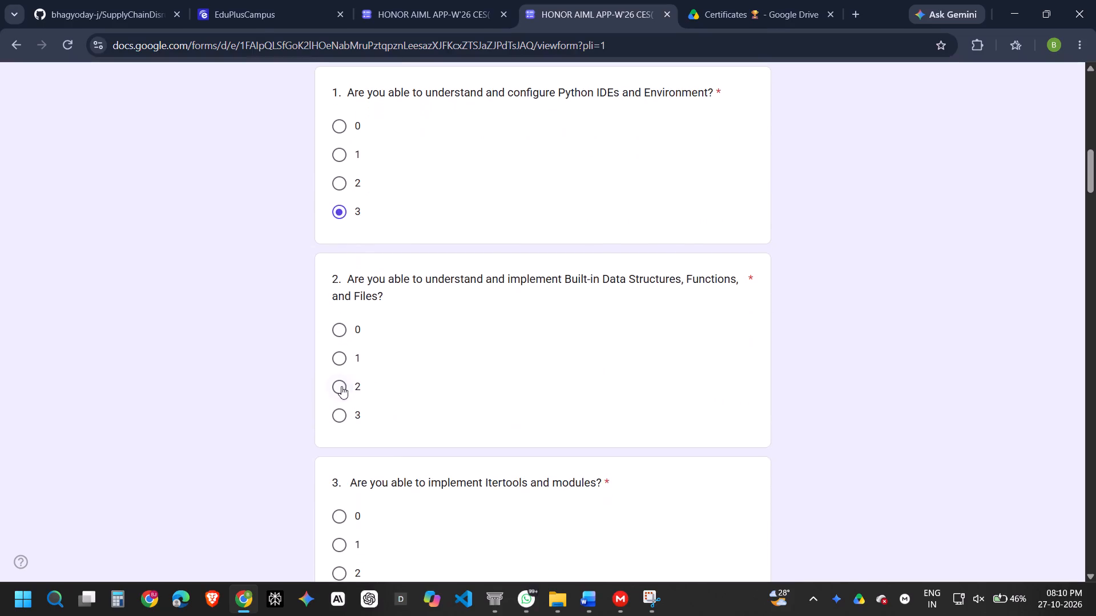
left_click(337, 410)
scroll(337, 410, "down", 2)
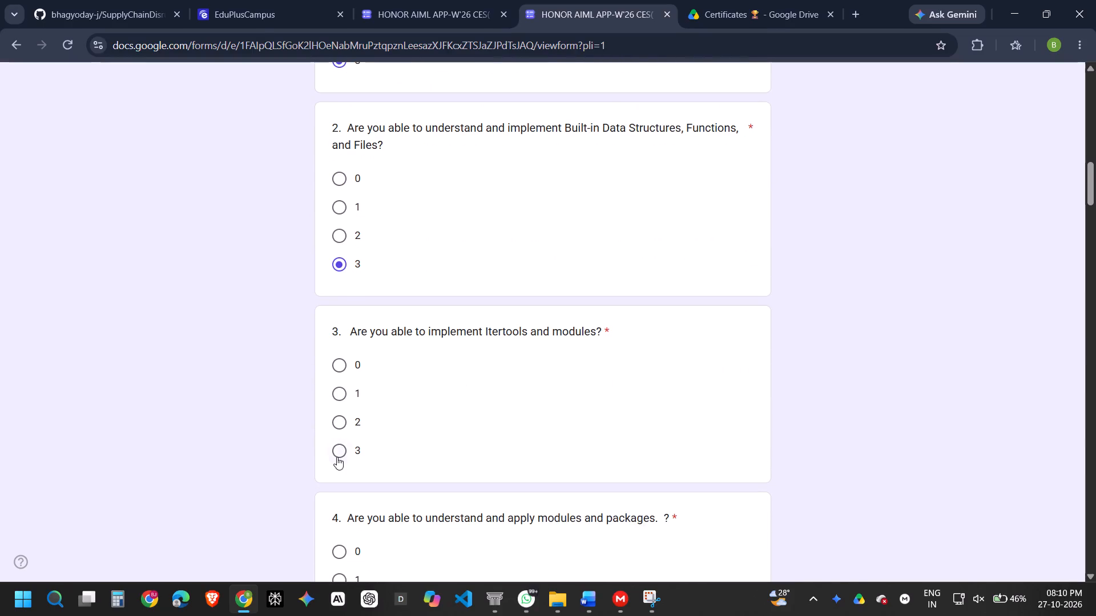
left_click(337, 457)
Rate question 4 on modules and packages and question 5 on Python Pandas packages as 3 each.
scroll(337, 457, "up", 7)
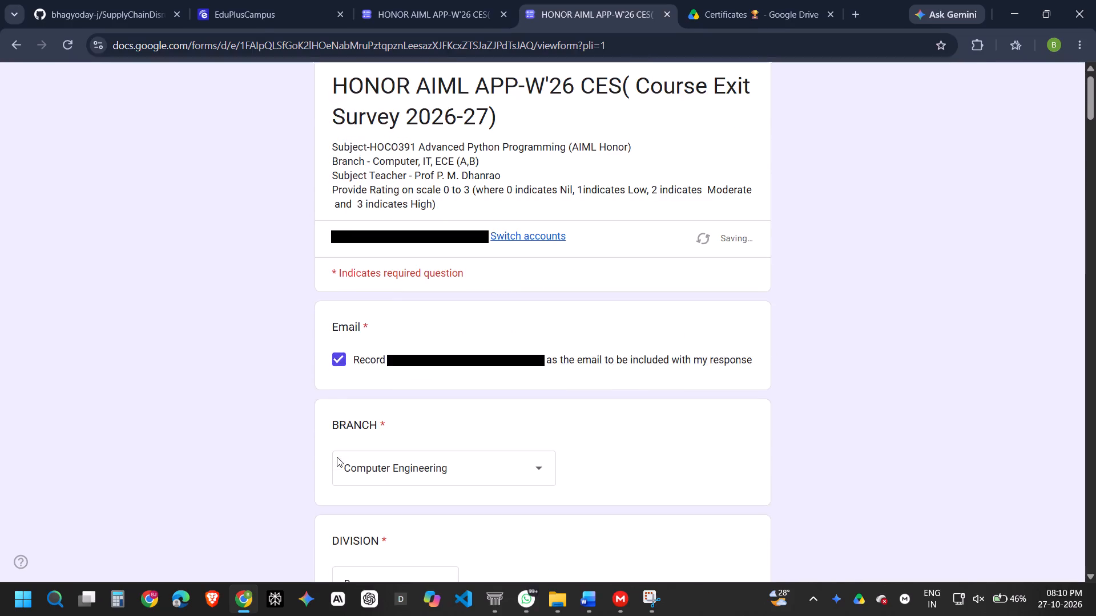
scroll(337, 457, "up", 1)
scroll(337, 457, "down", 8)
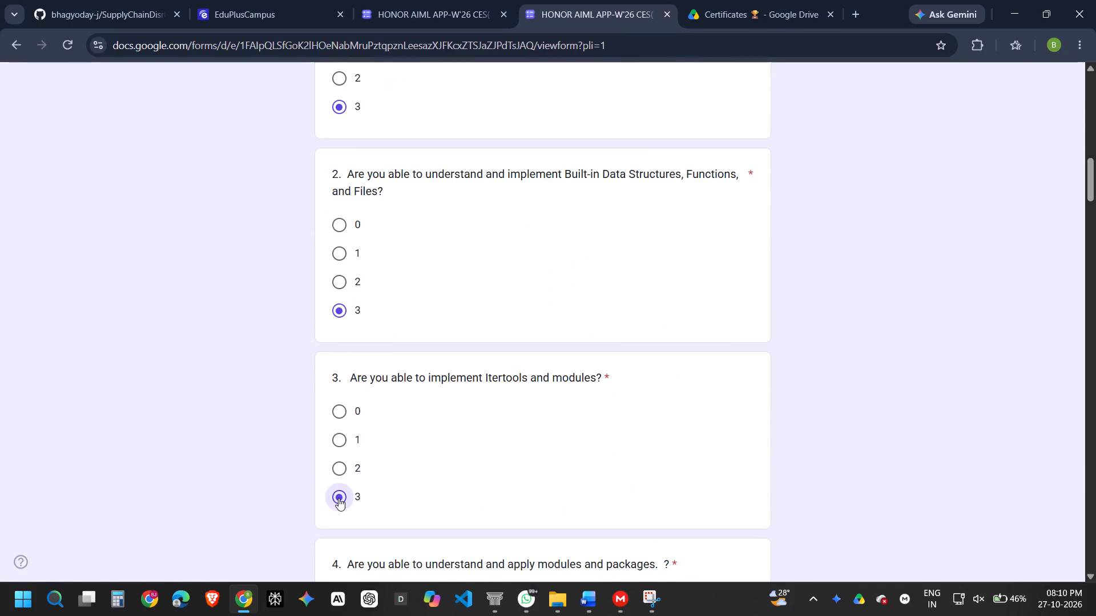
scroll(339, 498, "down", 2)
left_click(340, 468)
scroll(340, 468, "down", 2)
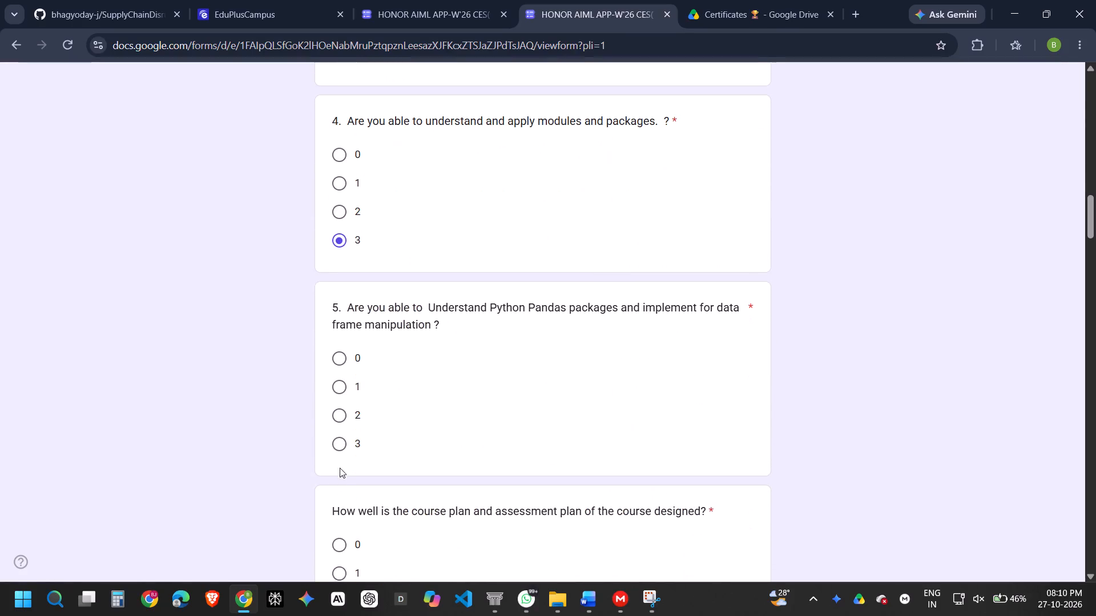
left_click(340, 451)
Give a 3 to each course design question: course plan, Course Outcomes clarity, objective, industry needs, and usefulness for solving problems.
scroll(340, 451, "down", 2)
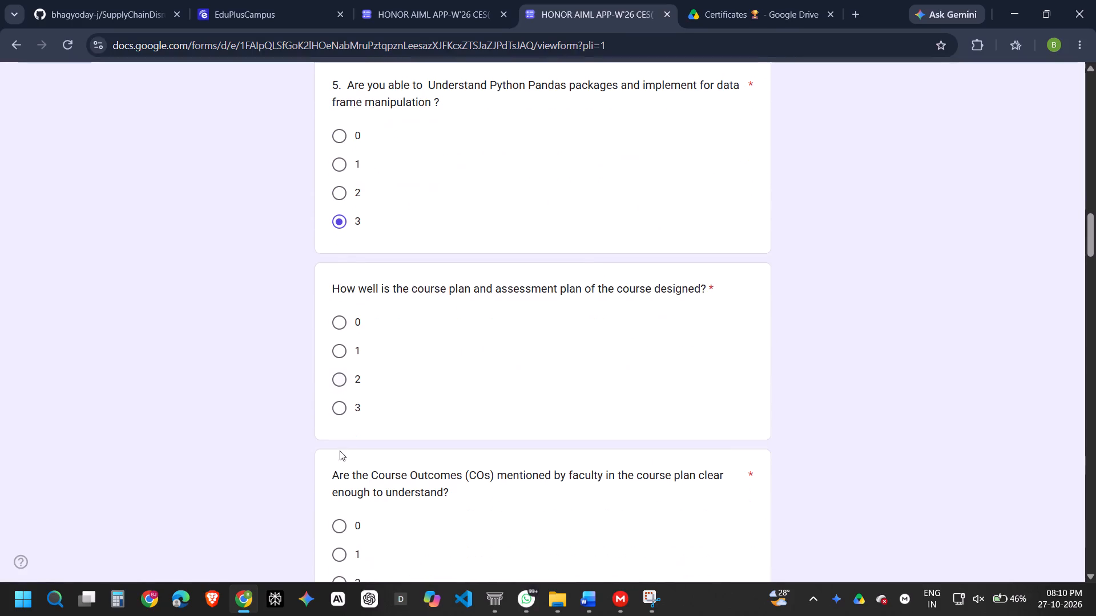
left_click(338, 408)
scroll(338, 408, "down", 1)
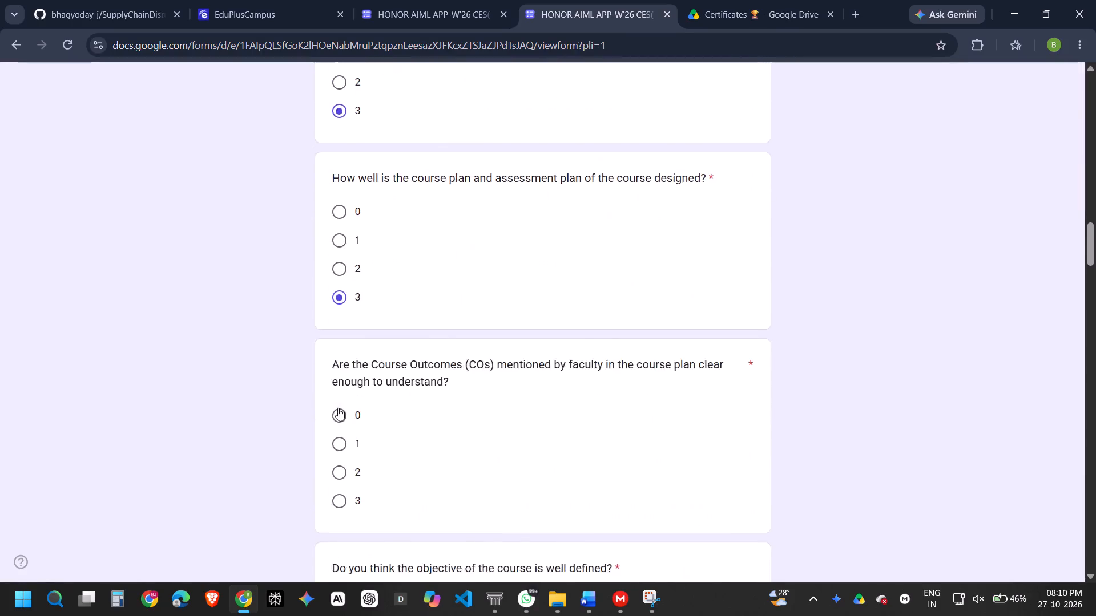
scroll(338, 408, "down", 1)
left_click(338, 408)
scroll(338, 408, "down", 1)
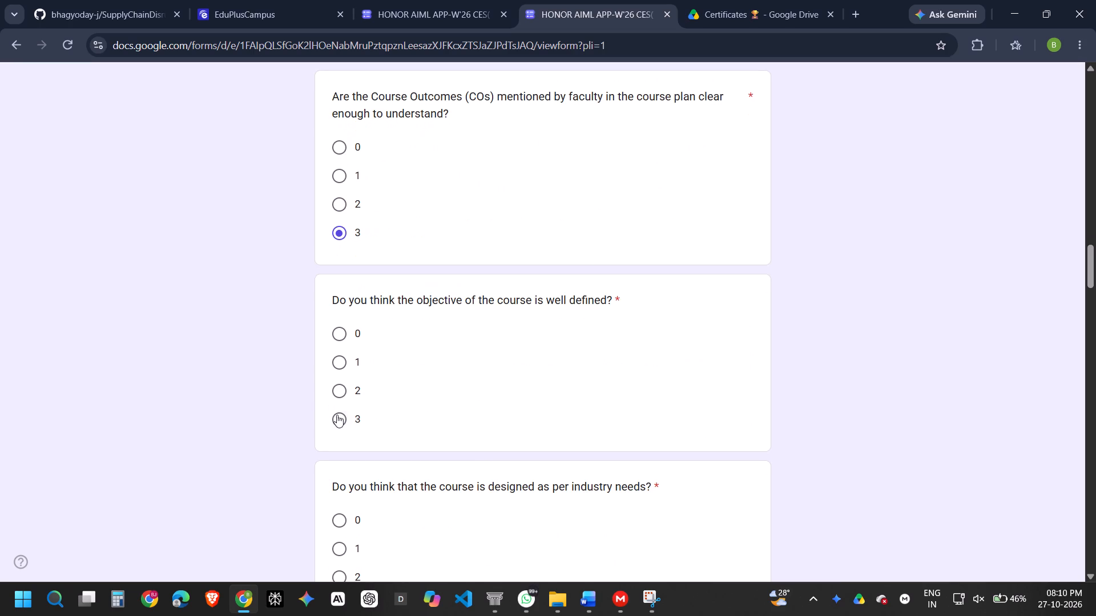
left_click(337, 418)
scroll(337, 418, "down", 1)
left_click(344, 466)
scroll(344, 466, "down", 1)
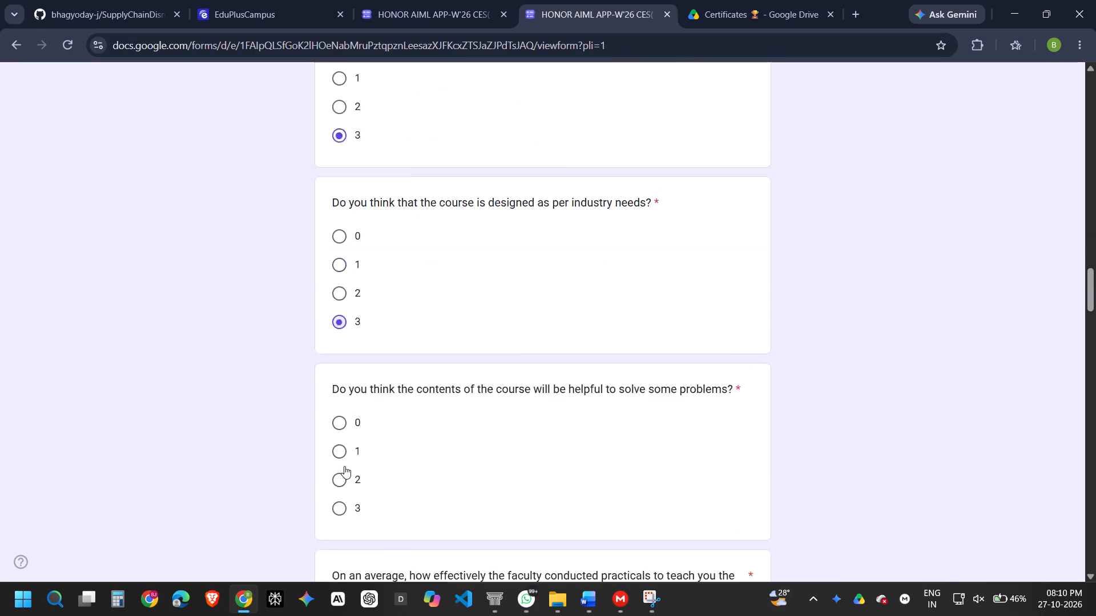
scroll(344, 466, "down", 1)
left_click(344, 466)
Rate the faculty's practicals, content presentation and delivery, active participation, and deeper understanding from subsequent practicals as 3 each.
scroll(344, 466, "down", 1)
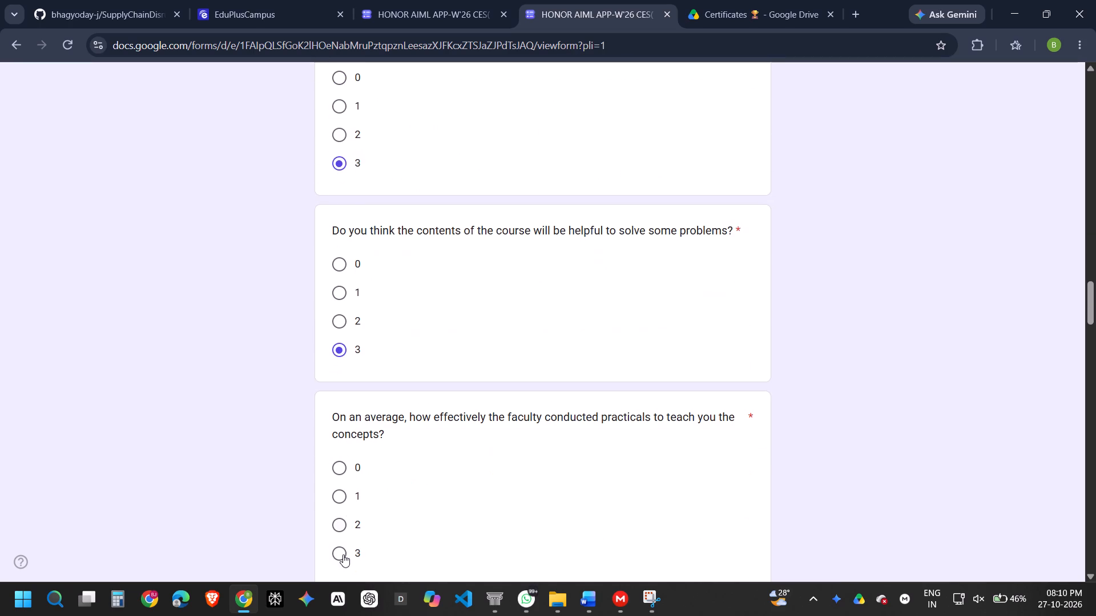
left_click(341, 555)
scroll(341, 555, "down", 3)
left_click(337, 517)
scroll(337, 517, "down", 1)
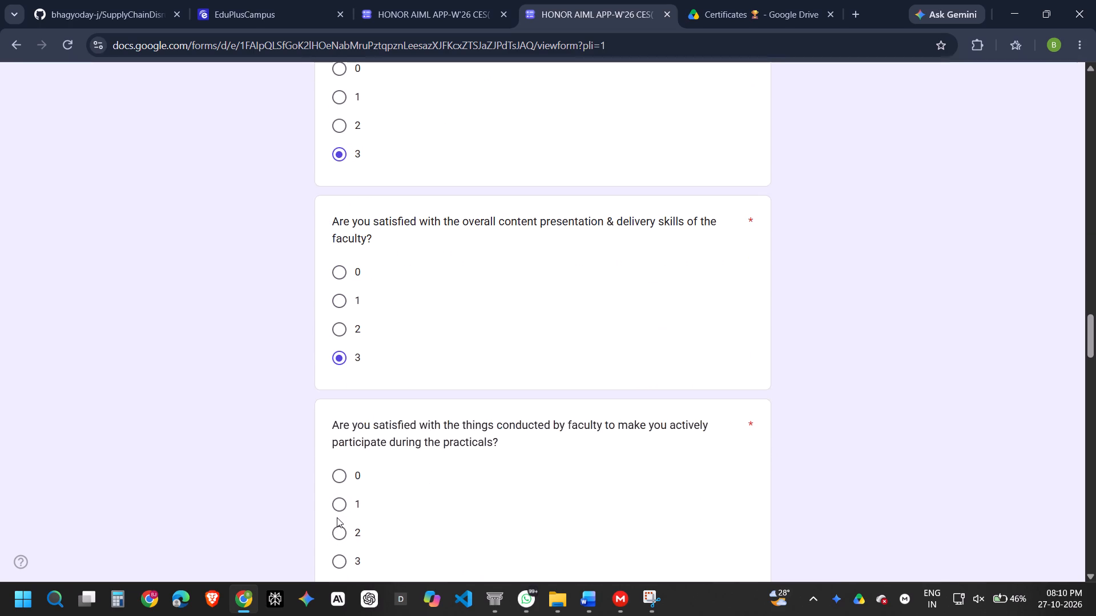
scroll(337, 517, "down", 2)
left_click(333, 461)
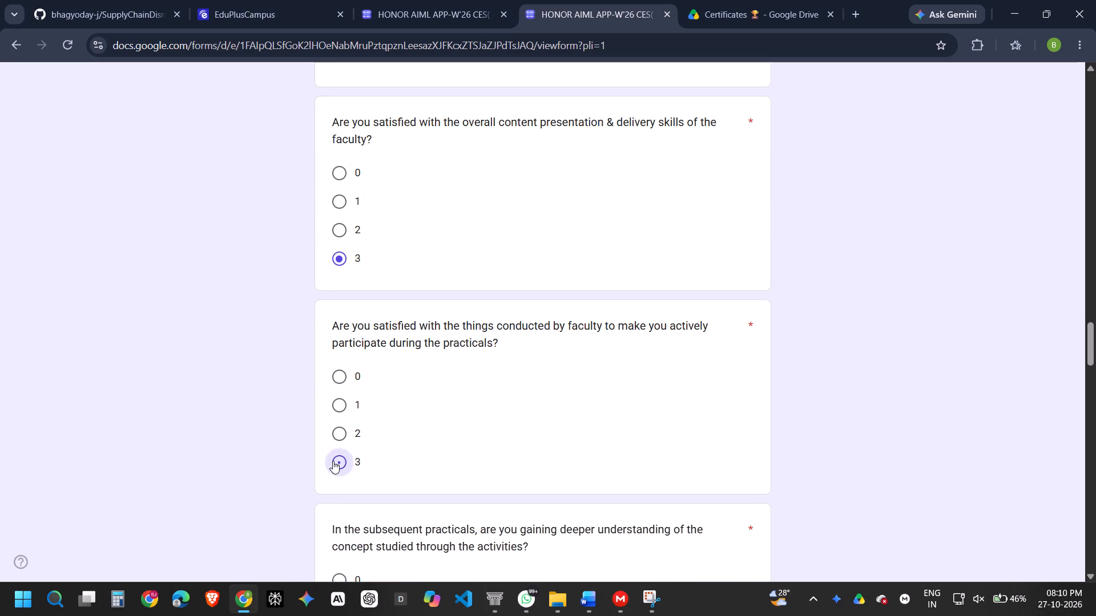
scroll(339, 568, "down", 1)
left_click(339, 568)
Answer 3 for both the timely availability and the usefulness of the course's resource materials.
scroll(339, 568, "down", 1)
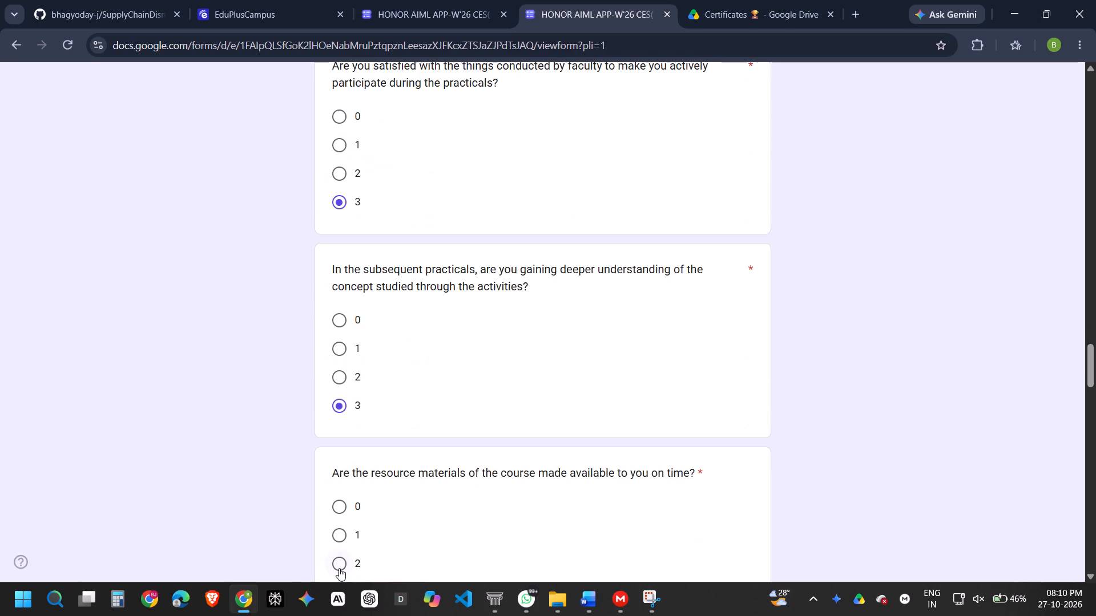
scroll(339, 541, "down", 1)
left_click(337, 445)
scroll(337, 445, "down", 1)
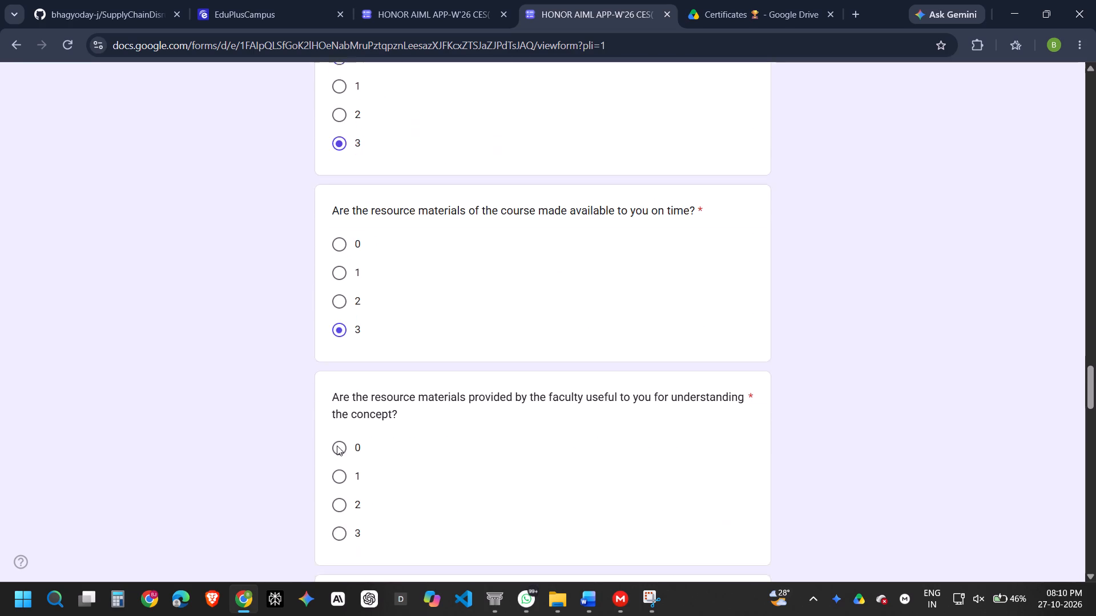
scroll(337, 445, "down", 1)
left_click(337, 447)
Rate the faculty's availability for queries and the satisfactory solving of queries as 3 each.
scroll(337, 447, "down", 1)
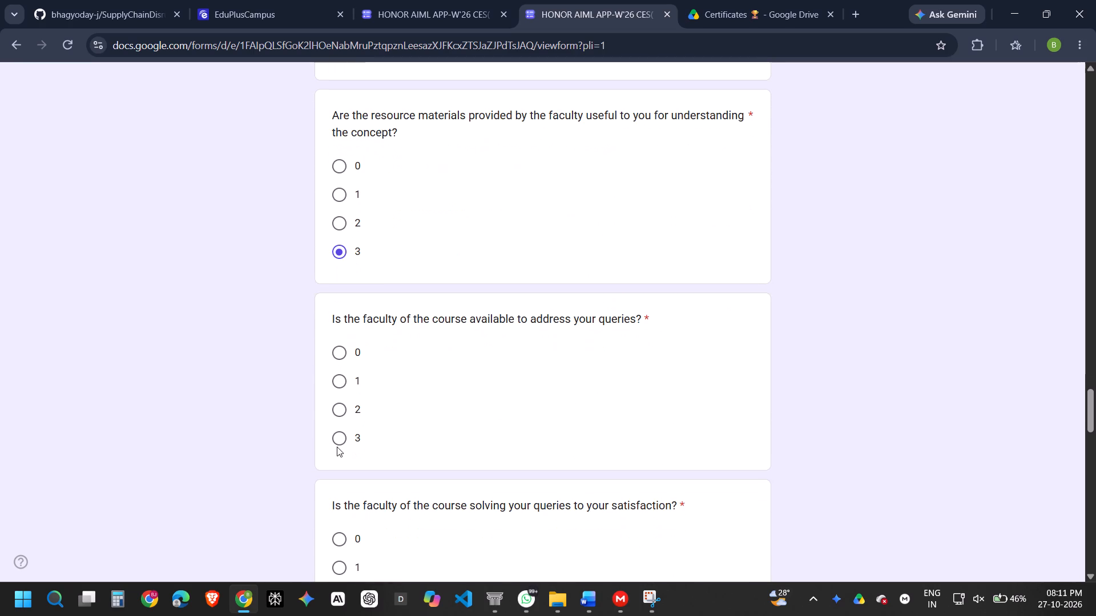
scroll(337, 447, "down", 1)
left_click(337, 447)
left_click(336, 439)
scroll(336, 439, "down", 2)
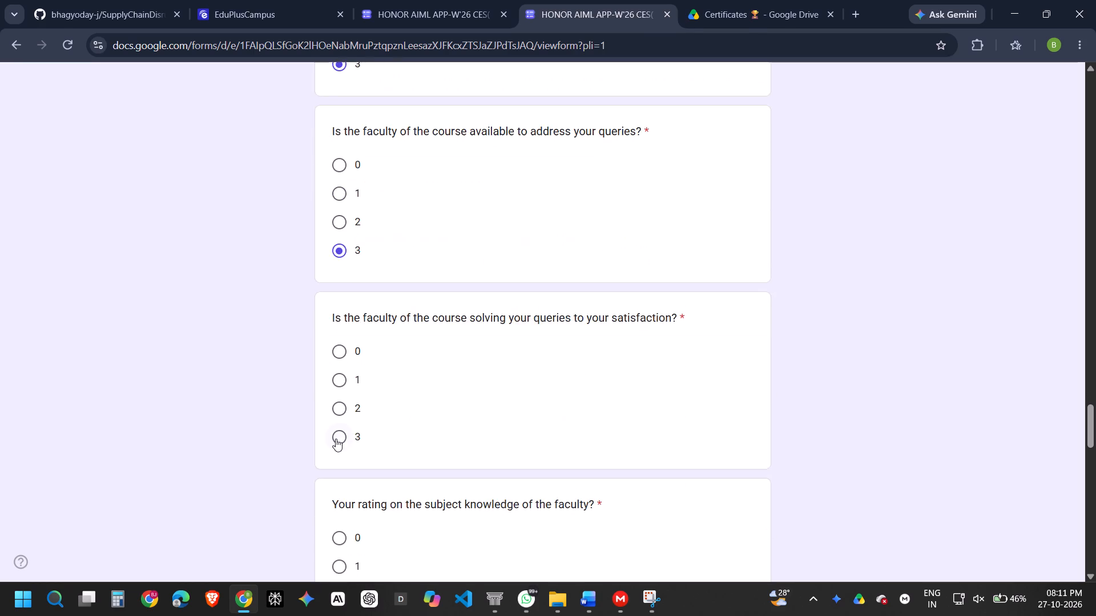
scroll(336, 439, "down", 1)
left_click(339, 383)
Rate the faculty's subject knowledge and the overall satisfaction level with the faculty as 3 each.
scroll(339, 383, "down", 2)
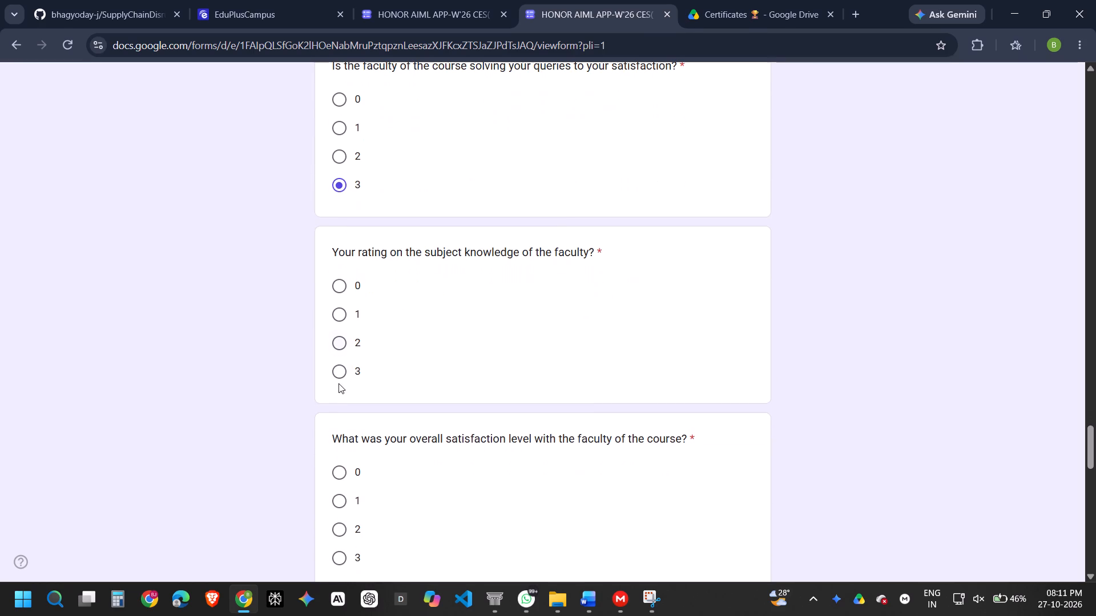
left_click(340, 363)
scroll(340, 365, "down", 1)
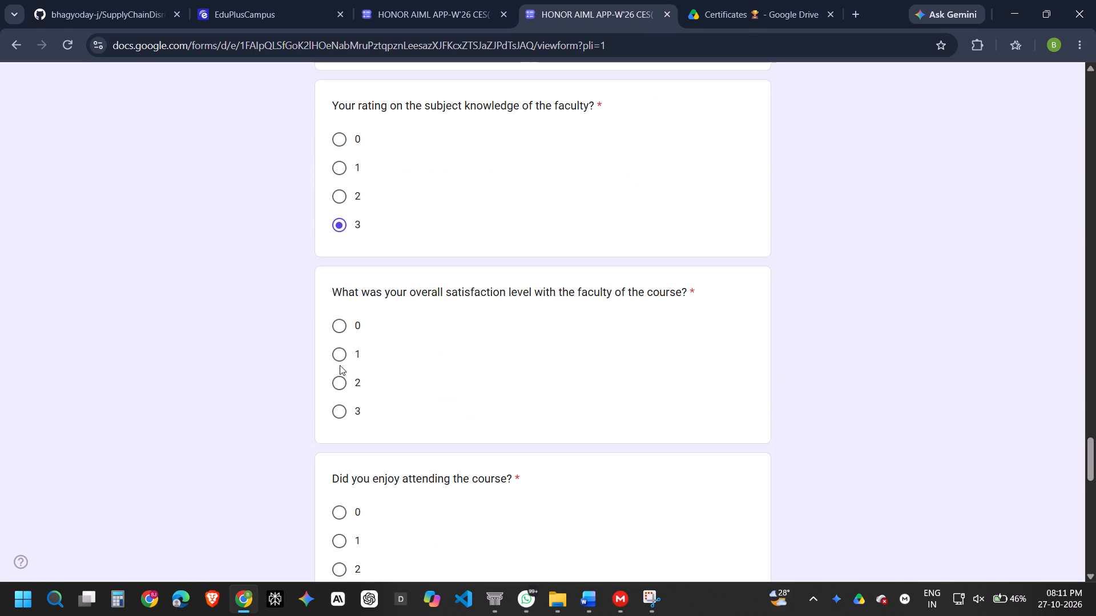
left_click(337, 408)
key("Down")
key("Down")
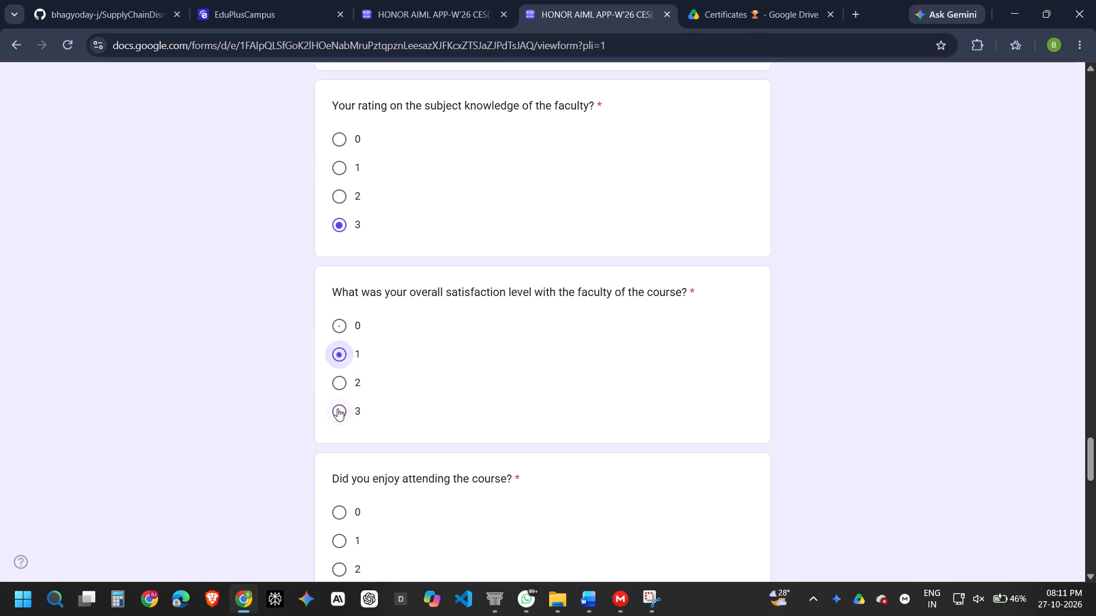
key("Down")
key("Down")
Rate enjoyment of attending the course and how correctly the faculty assesses course work as 3 each.
scroll(337, 408, "down", 2)
left_click(337, 408)
key("Down")
key("Down")
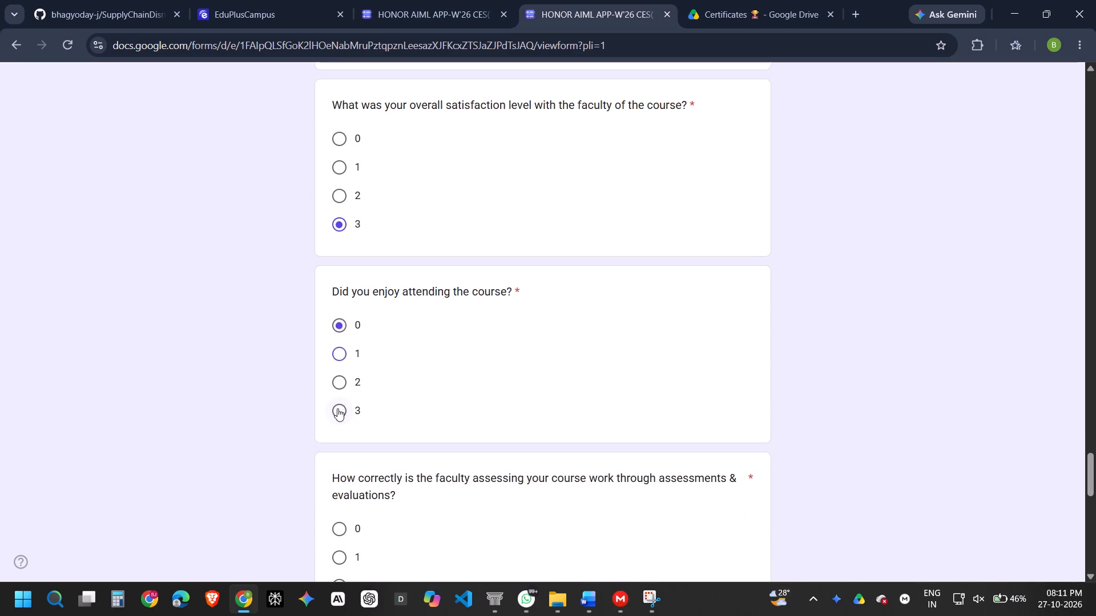
key("Up")
key("Up")
scroll(336, 380, "down", 2)
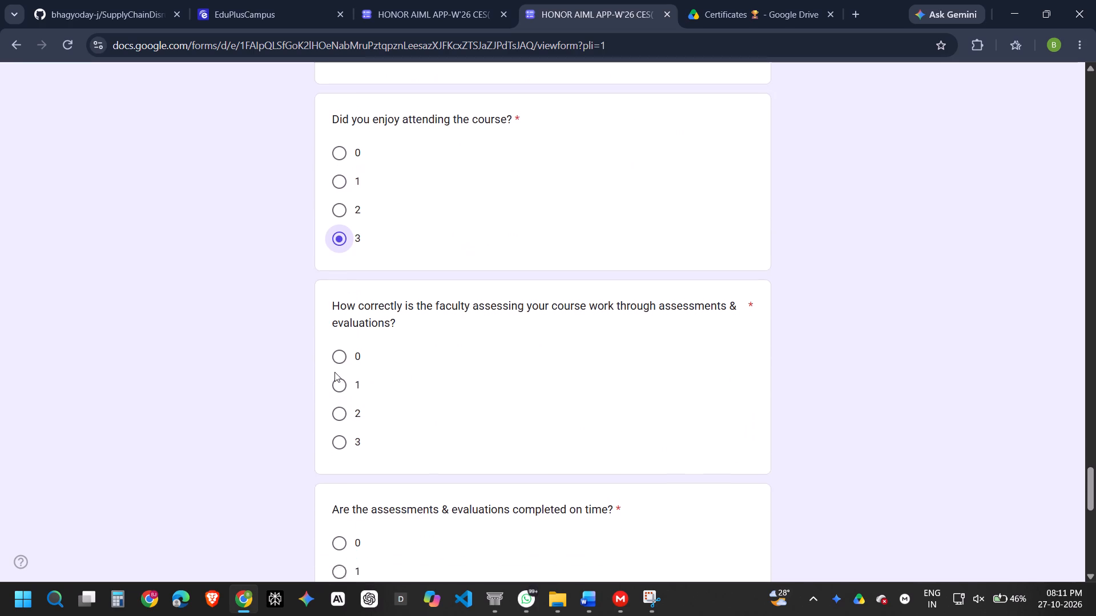
scroll(335, 372, "down", 2)
left_click(338, 410)
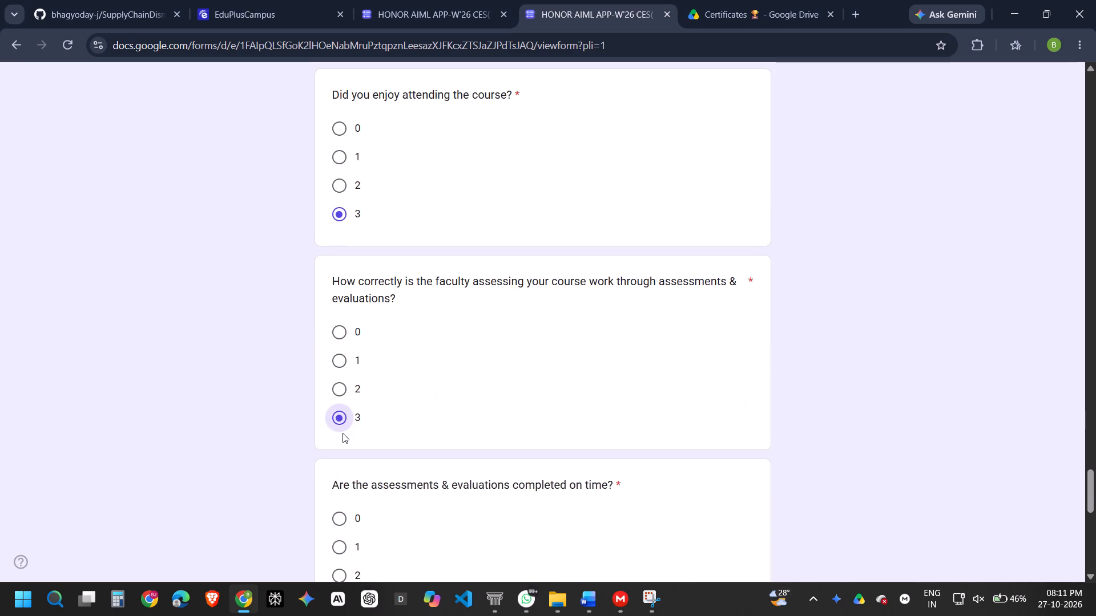
Rate the timely completion of assessments and evaluations and the dislikes about the course/faculty as 3 each.
scroll(342, 433, "down", 2)
left_click(340, 410)
scroll(340, 410, "down", 1)
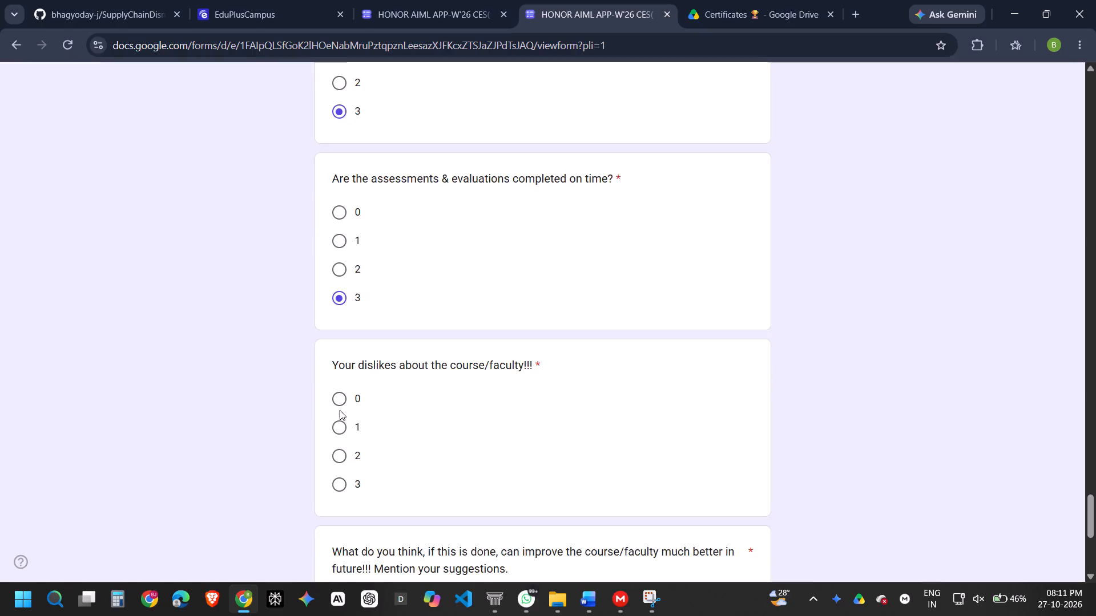
scroll(340, 410, "down", 2)
left_click(340, 410)
left_click(339, 422)
Enter NA for both the improvement suggestions and the Project Group Folder Drive Link.
scroll(339, 422, "down", 1)
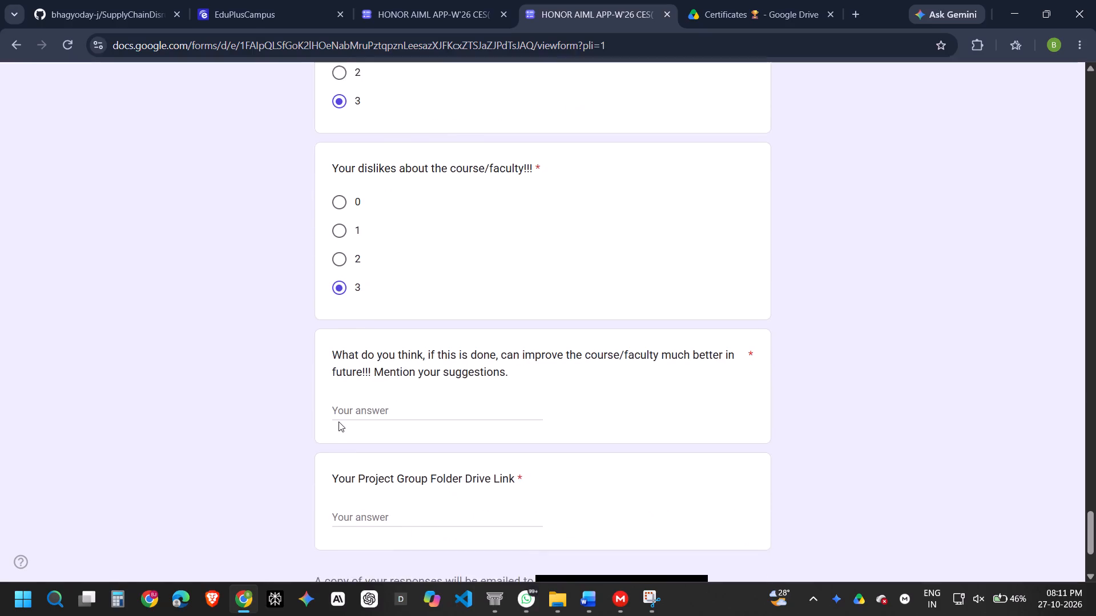
scroll(339, 422, "down", 1)
left_click(362, 388)
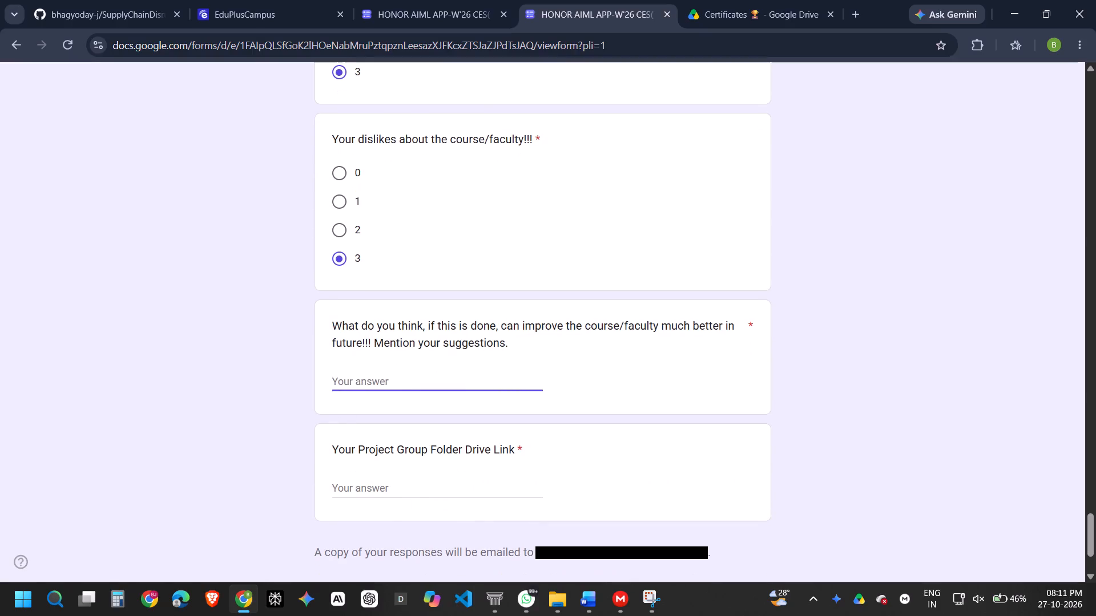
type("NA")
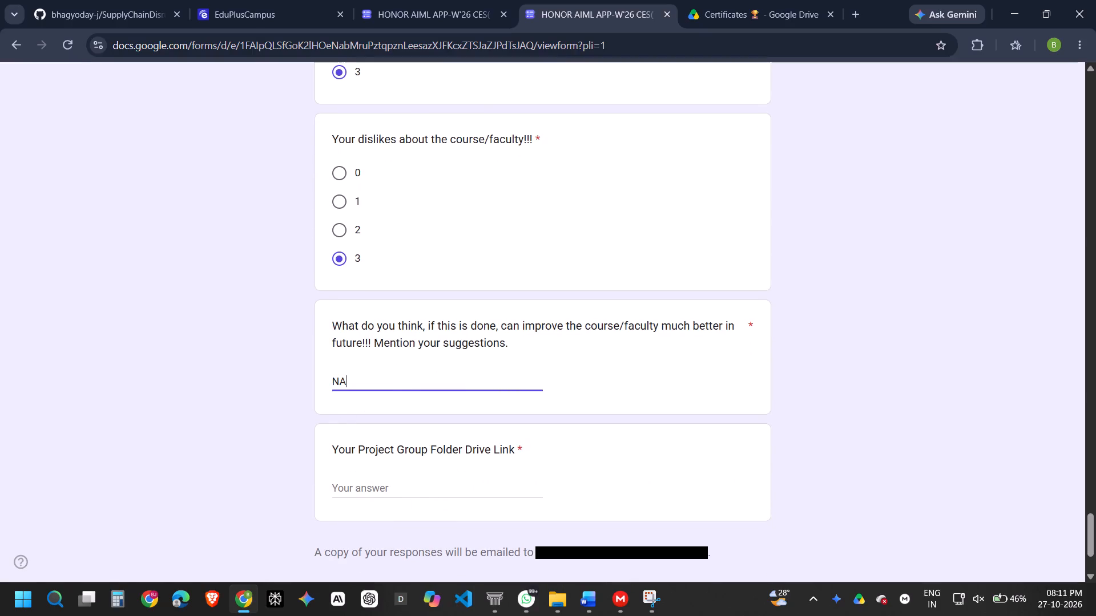
left_click(353, 493)
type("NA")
Submit the completed Course Exit Survey.
scroll(353, 493, "down", 1)
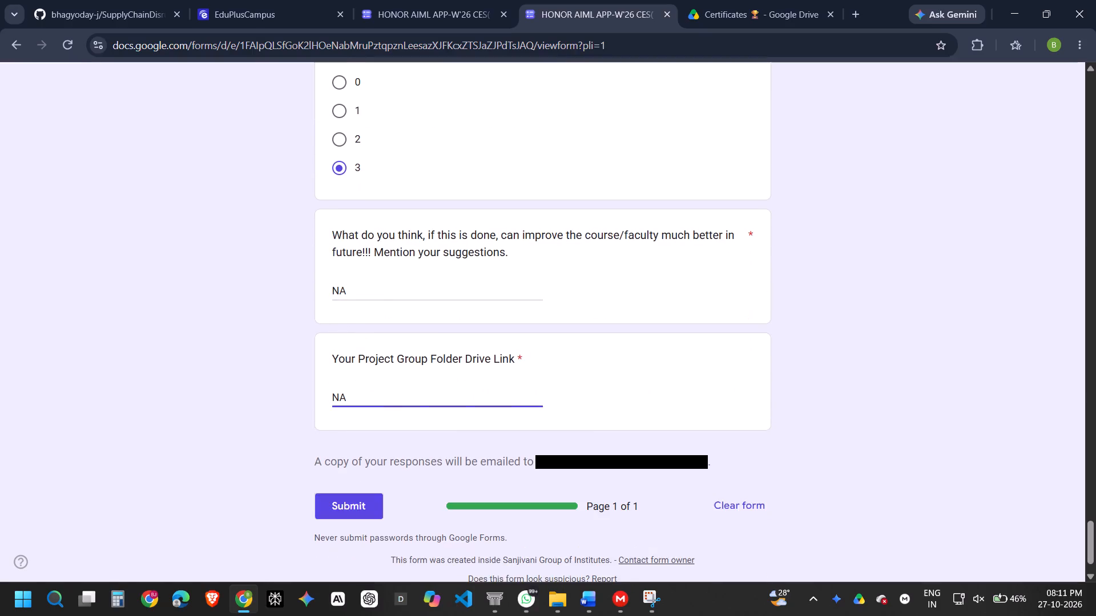
scroll(353, 493, "down", 2)
left_click(326, 446)
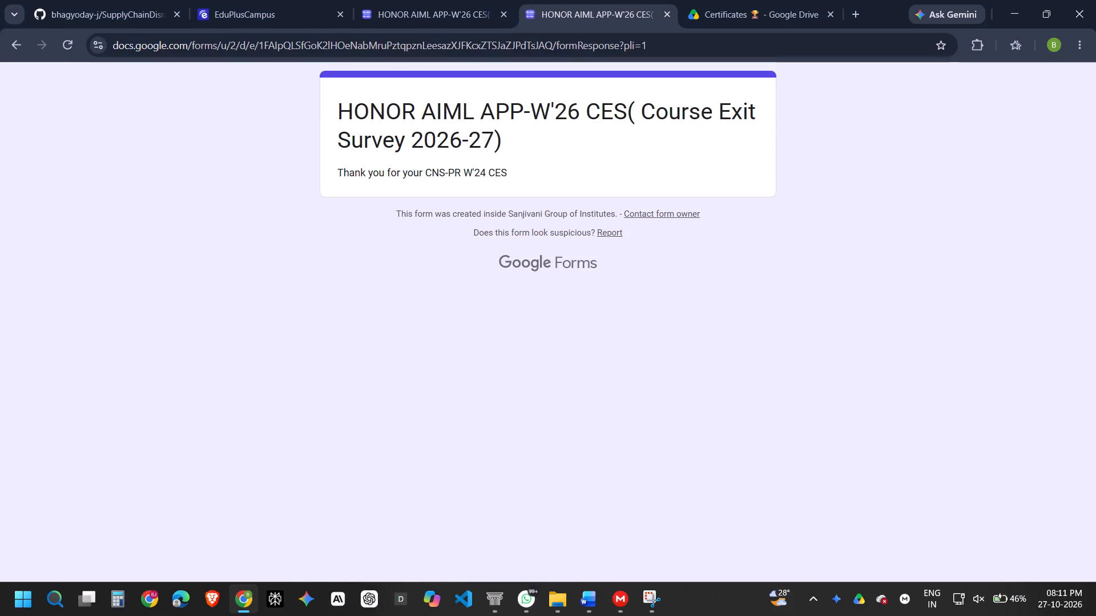
Close both Course Exit Survey tabs and the Certificates Google Drive tab.
left_click(662, 9)
left_click(668, 13)
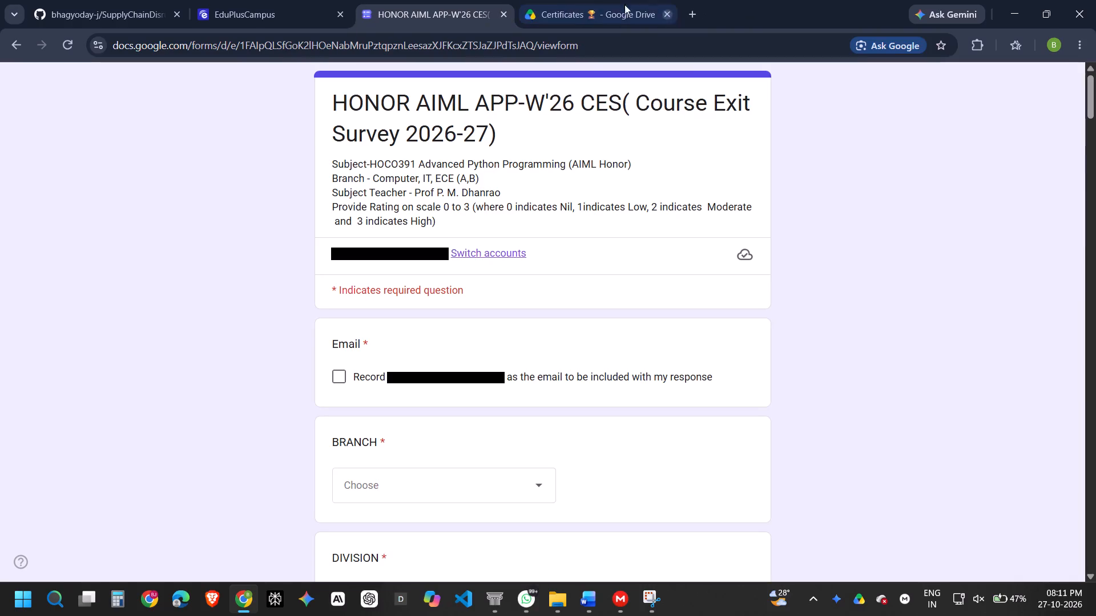
left_click(507, 13)
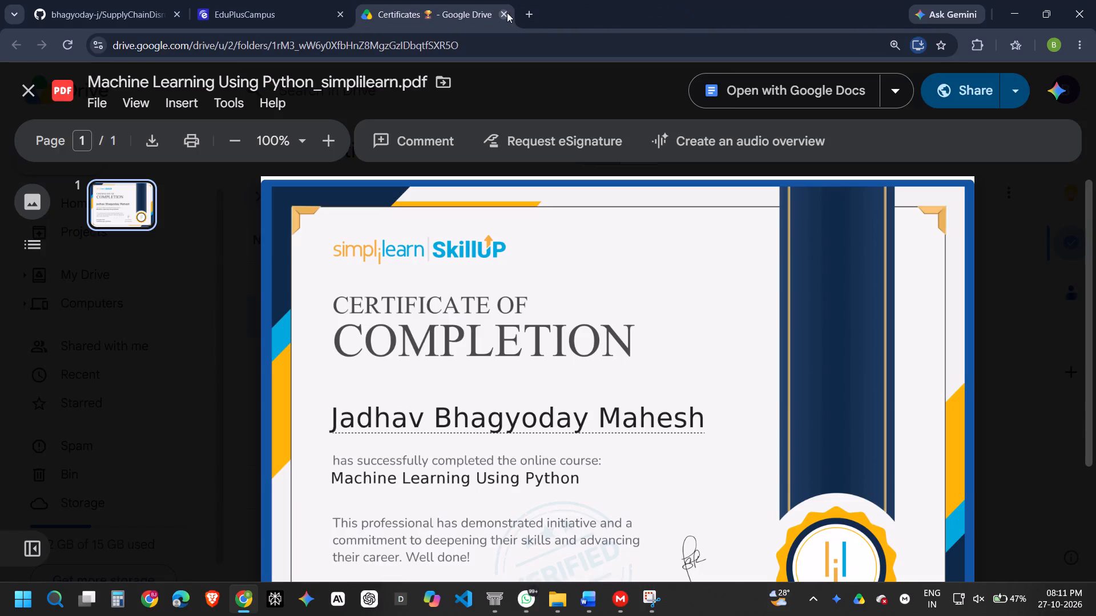
left_click(502, 10)
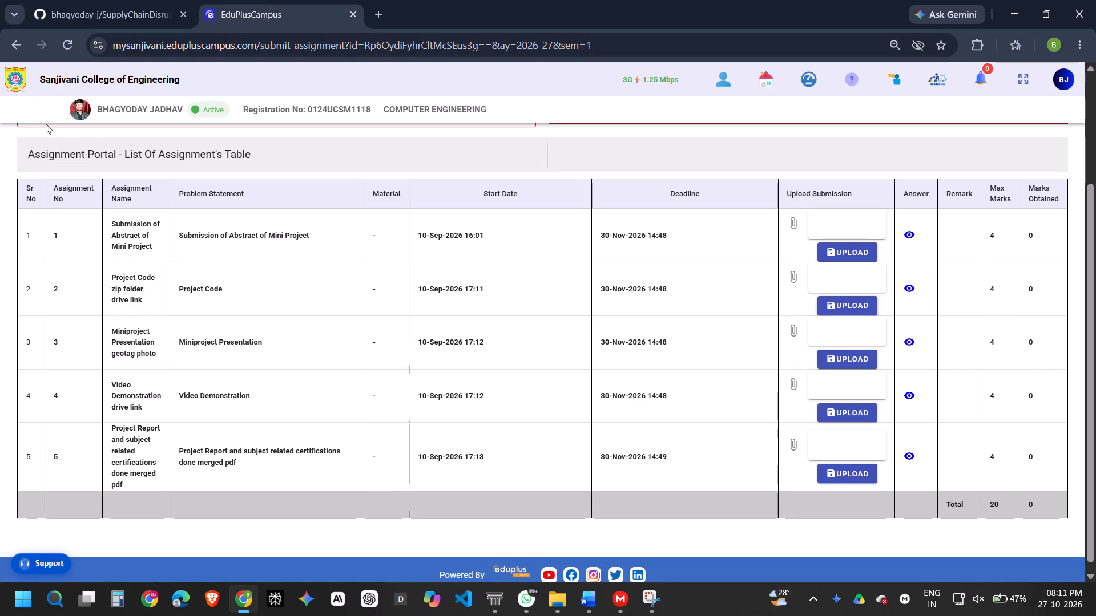
Go back from the submission table to the Assignment Details course list on EduPlusCampus.
left_click(10, 46)
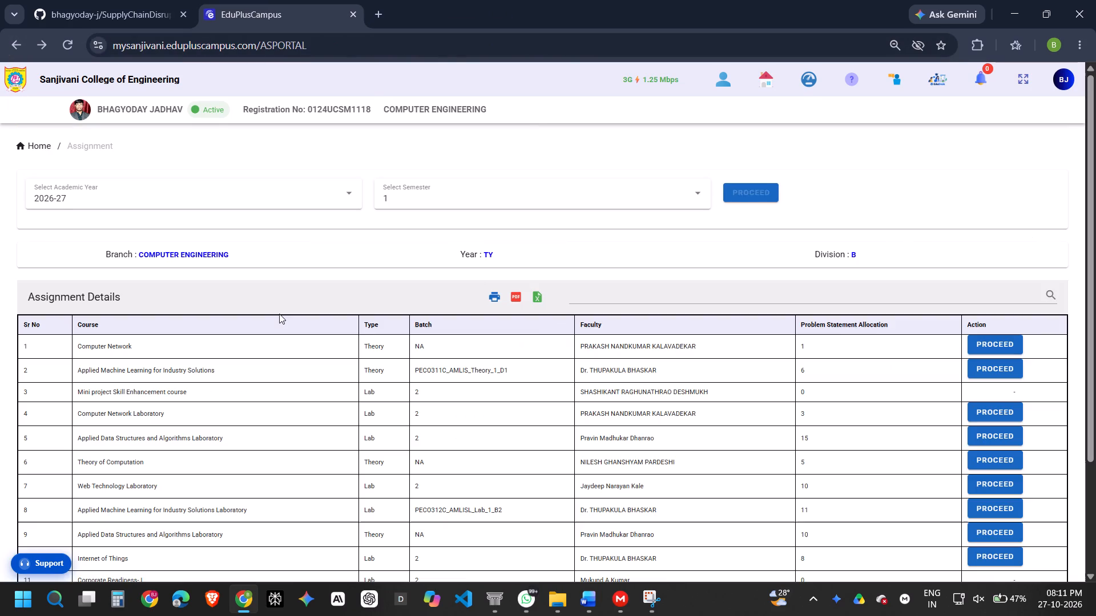
Close the leftover background windows: Snipping Tool, the MEGA screenshot upload prompt and Microsoft Word.
left_click(644, 590)
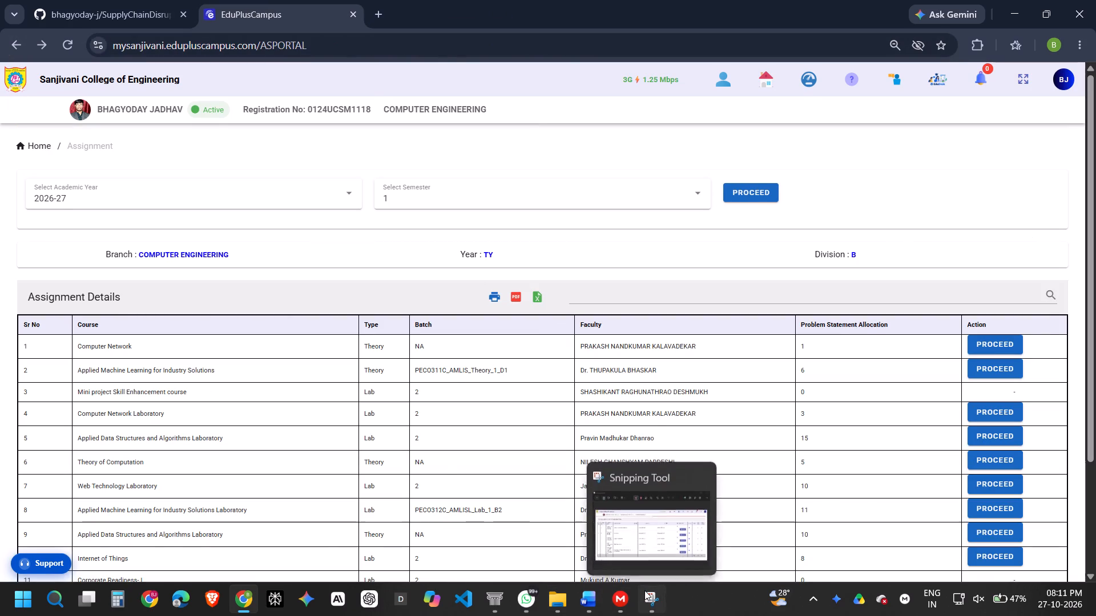
left_click(1037, 229)
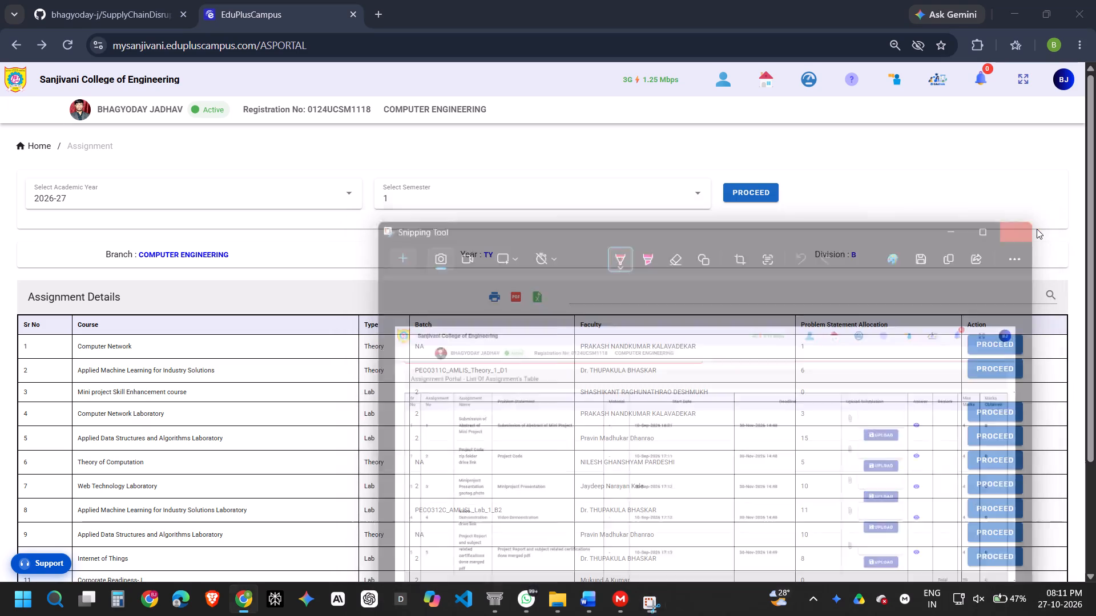
left_click(615, 597)
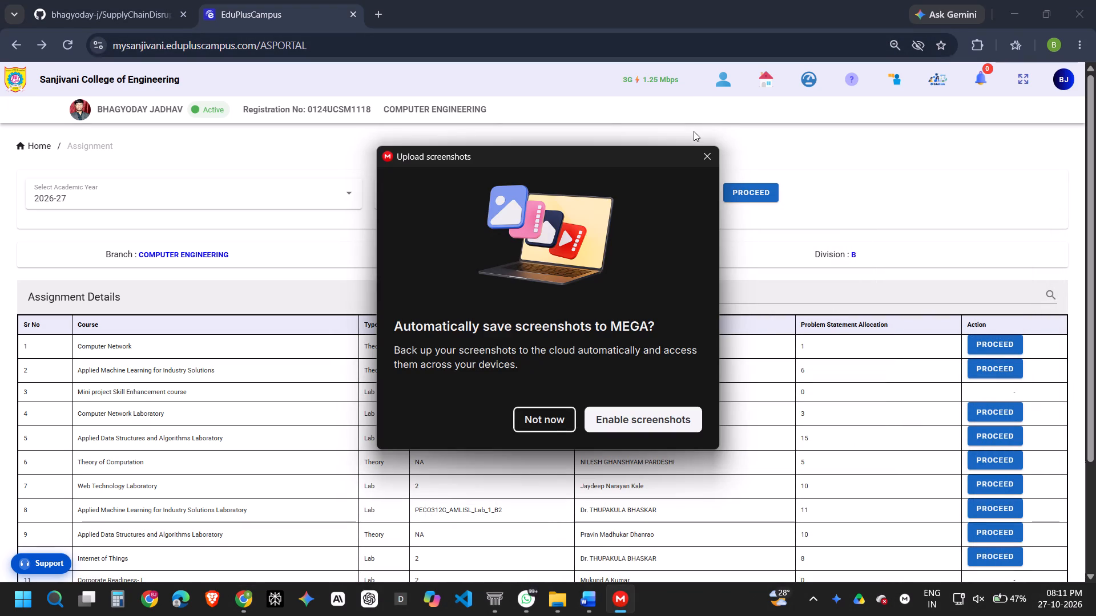
left_click(704, 160)
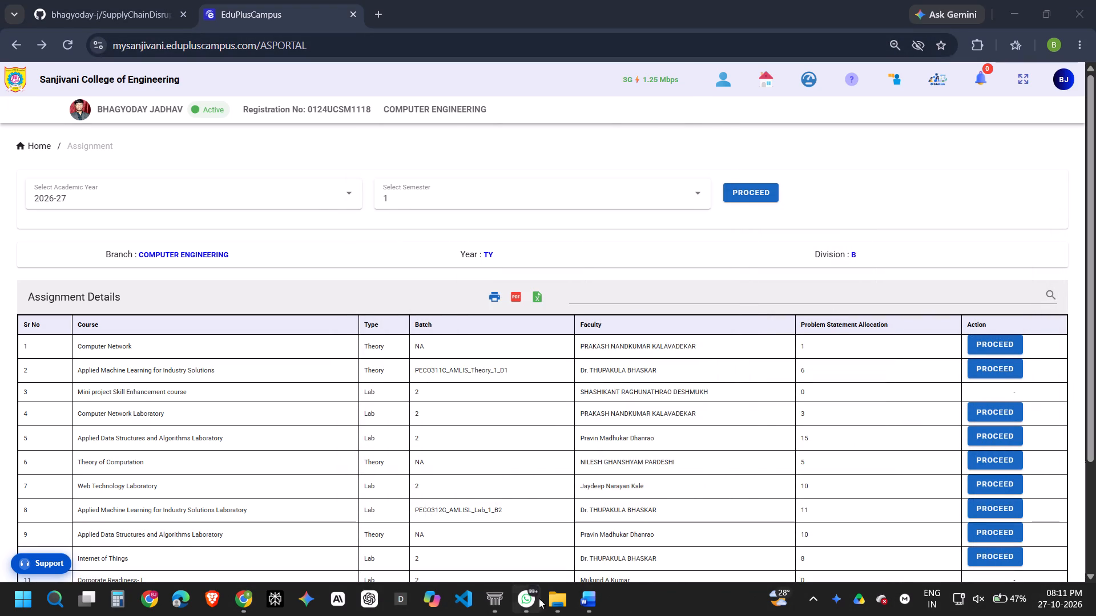
left_click(584, 609)
left_click(1095, 0)
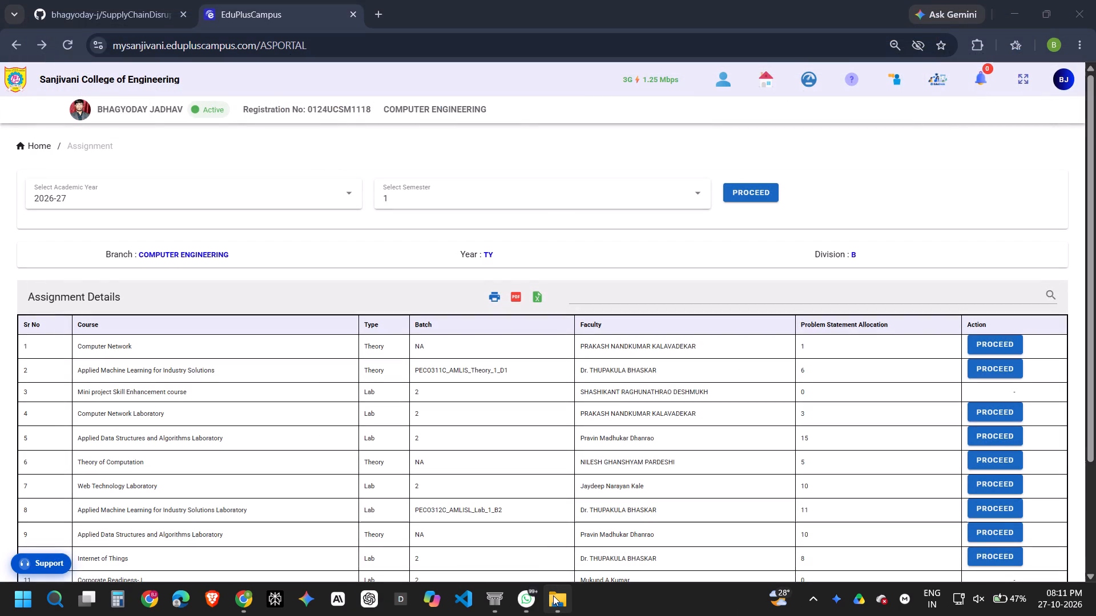
Switch to File Explorer showing the TY Honors folder.
left_click(553, 595)
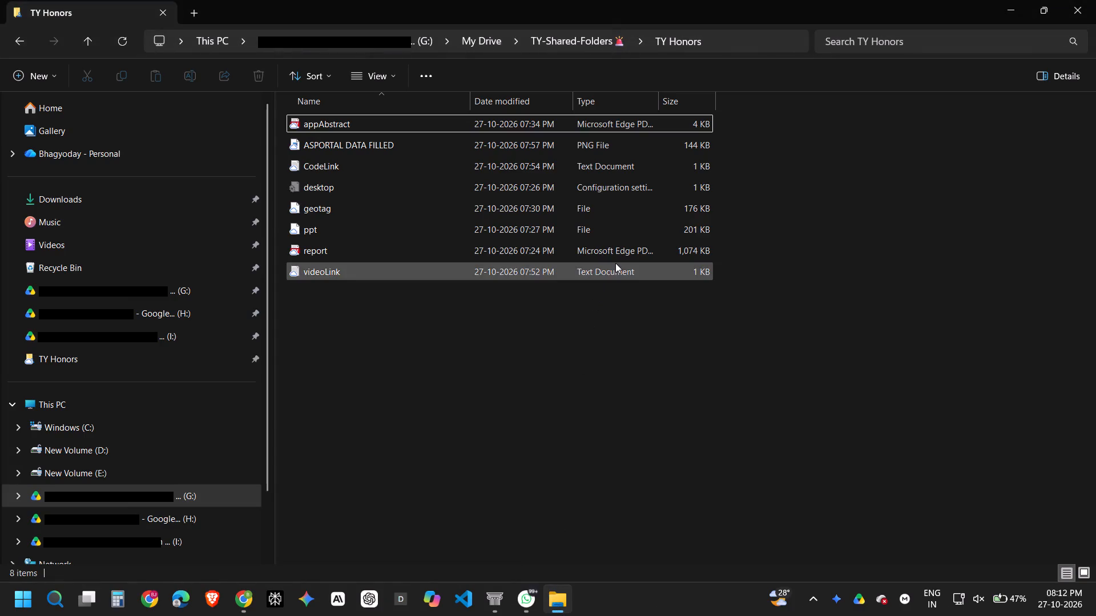